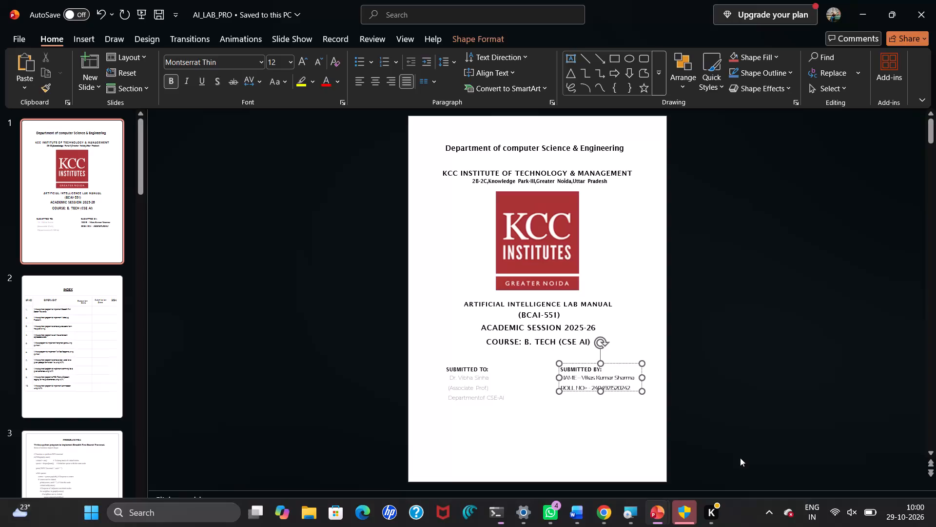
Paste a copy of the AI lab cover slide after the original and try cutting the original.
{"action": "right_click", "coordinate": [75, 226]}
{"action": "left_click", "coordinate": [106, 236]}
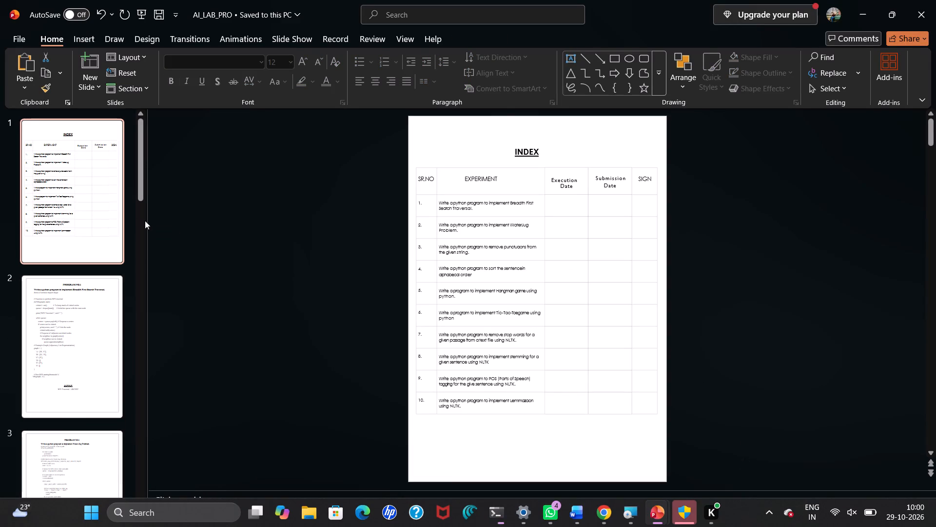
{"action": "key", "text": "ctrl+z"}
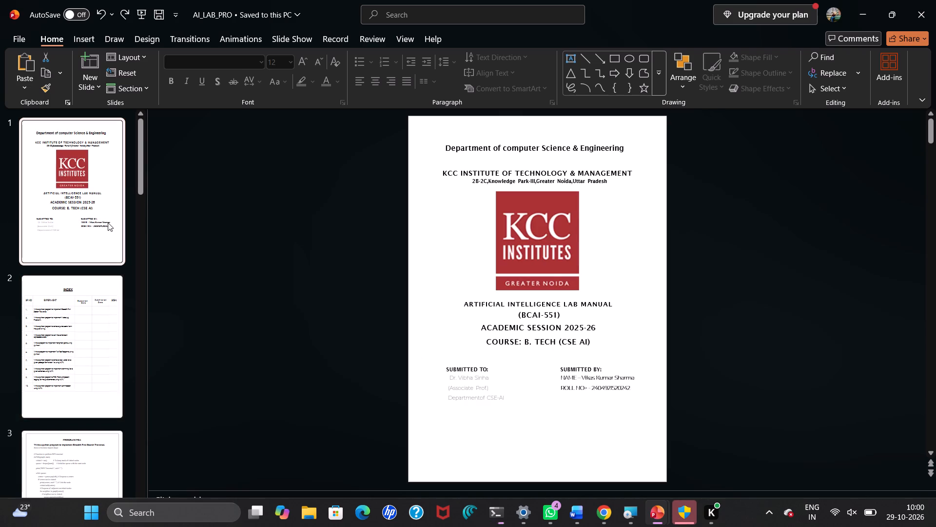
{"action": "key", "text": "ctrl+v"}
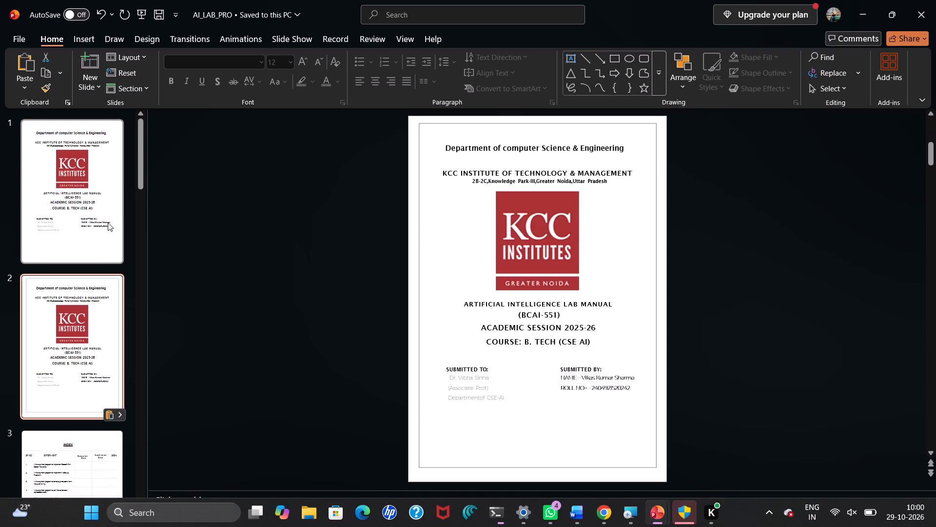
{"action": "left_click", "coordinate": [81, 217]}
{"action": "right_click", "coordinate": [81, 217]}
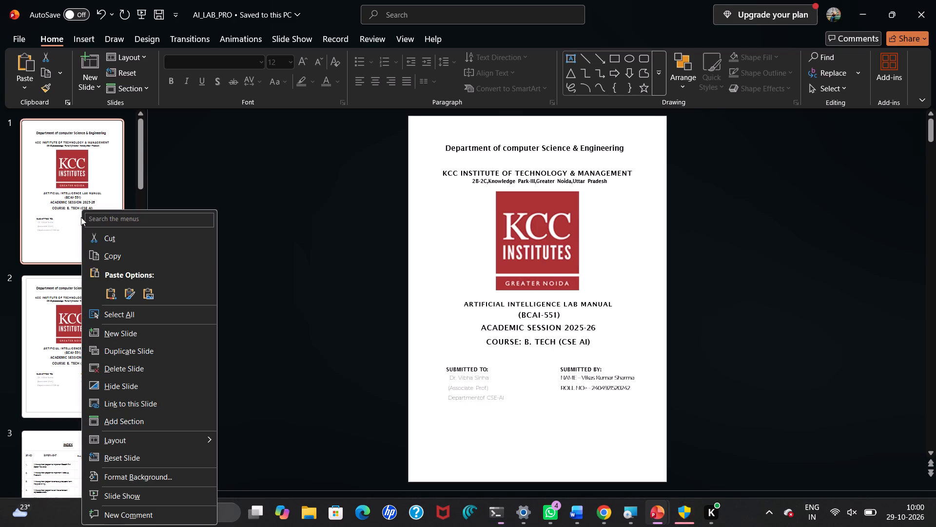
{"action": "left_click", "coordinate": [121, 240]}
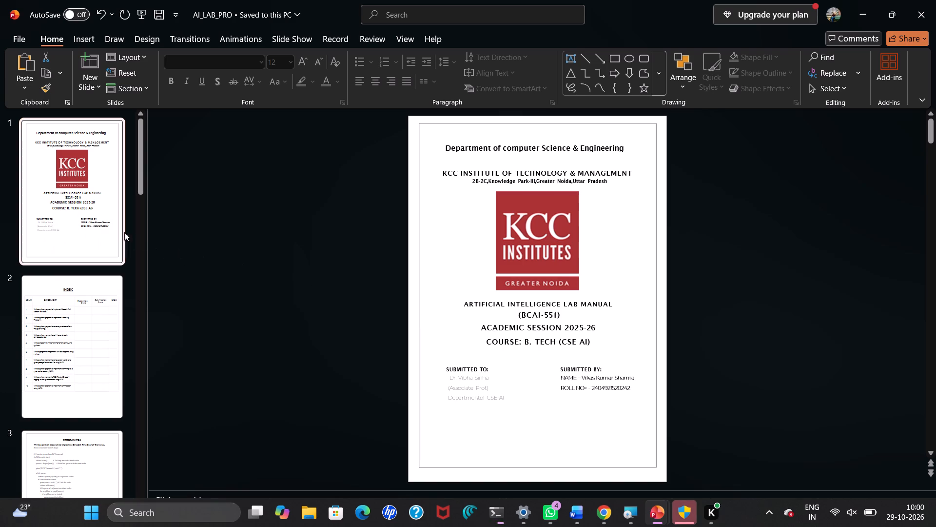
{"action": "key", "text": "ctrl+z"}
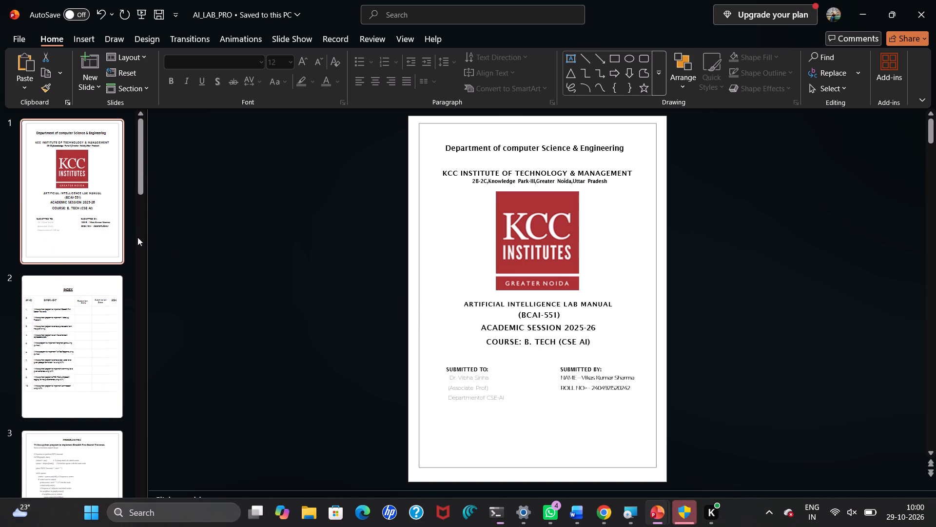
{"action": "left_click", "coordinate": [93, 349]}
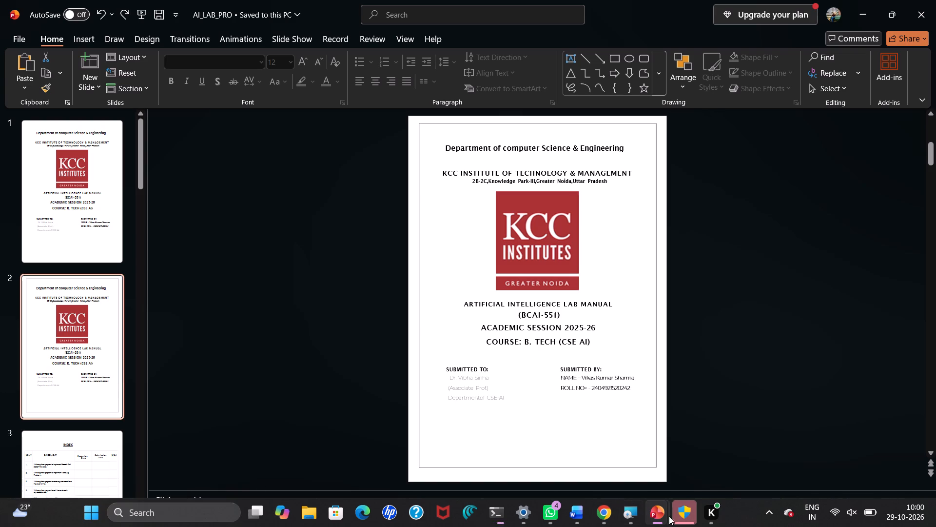
Copy the OOPs with Java Lab cover slide from the FP Java presentation and paste it after slide 1 of AI_LAB_PRO.
{"action": "left_click", "coordinate": [691, 454]}
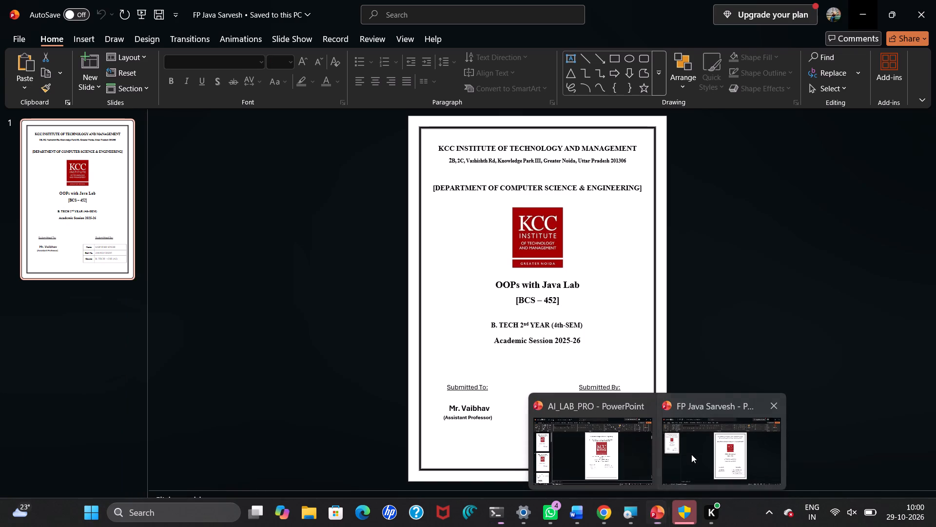
{"action": "right_click", "coordinate": [109, 217]}
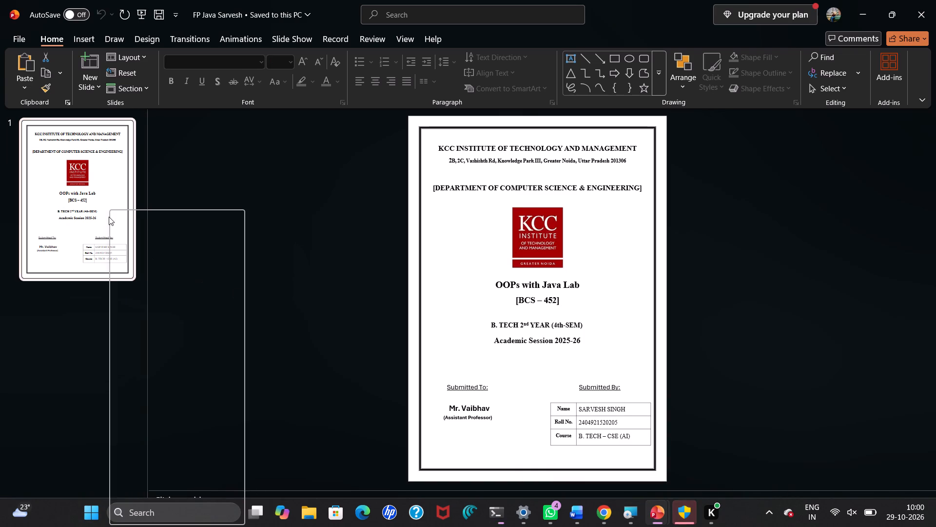
{"action": "left_click", "coordinate": [147, 255]}
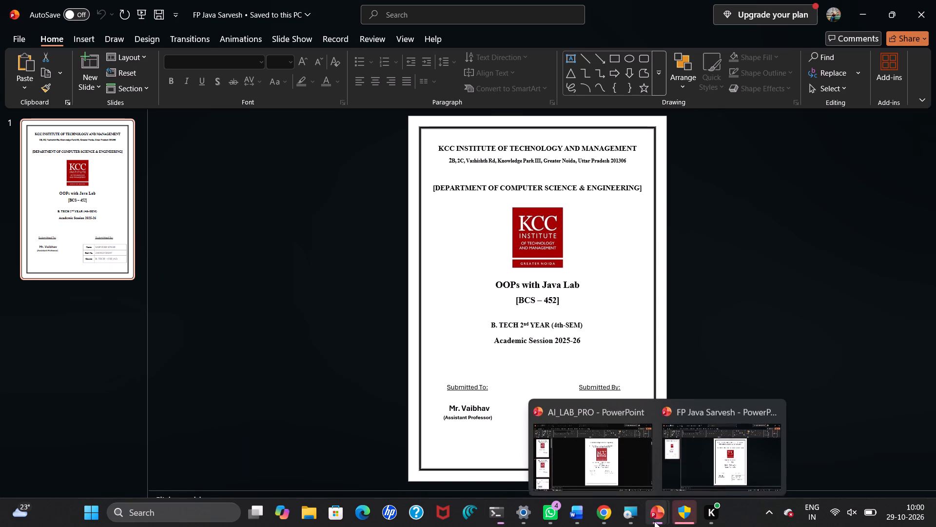
{"action": "left_click", "coordinate": [574, 461]}
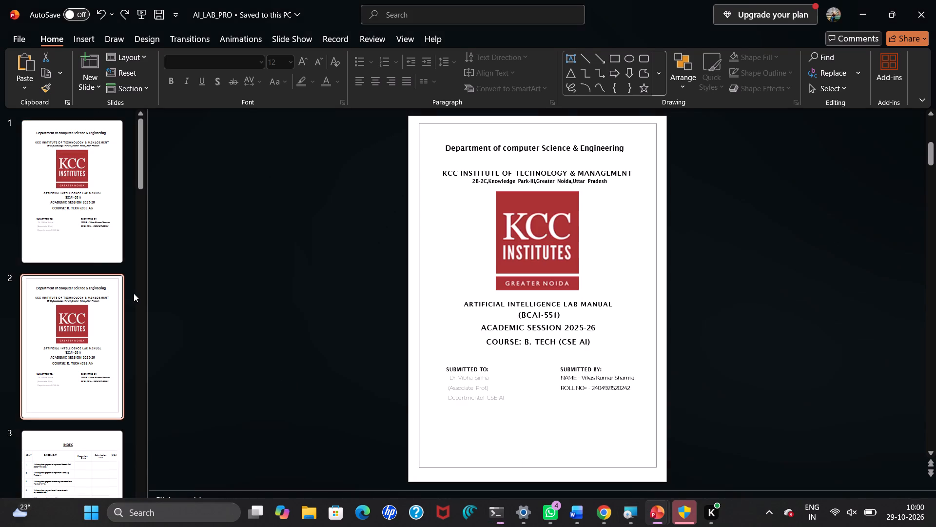
{"action": "left_click", "coordinate": [92, 248]}
{"action": "right_click", "coordinate": [92, 248]}
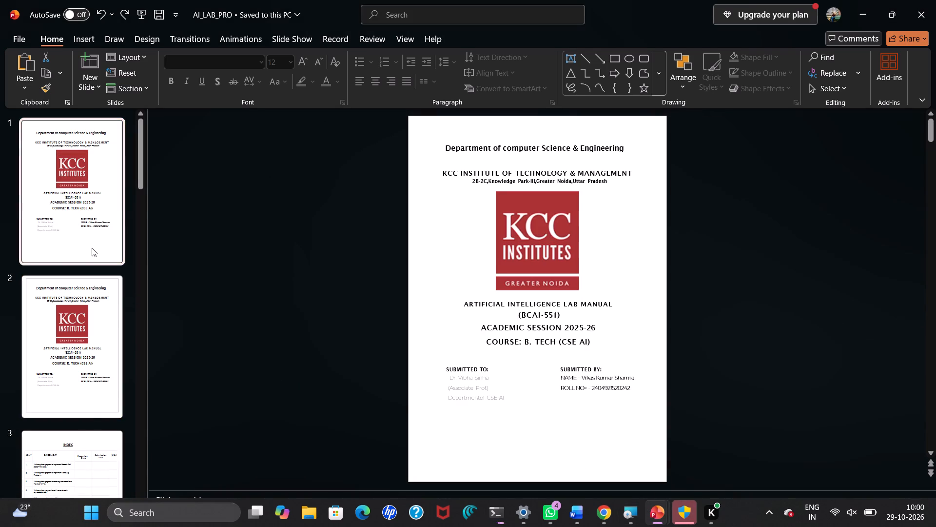
{"action": "left_click", "coordinate": [251, 217]}
{"action": "left_click", "coordinate": [251, 217]}
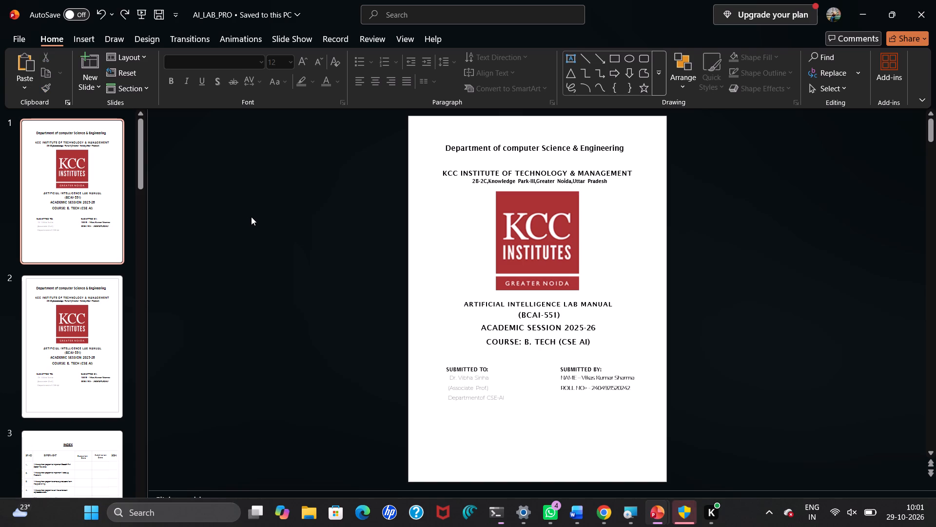
{"action": "key", "text": "ctrl+v"}
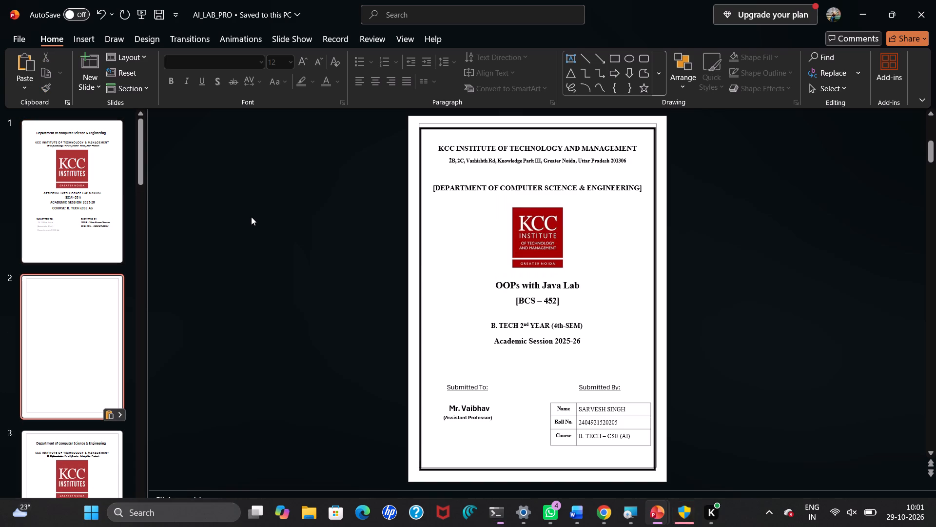
Cut both old AI lab cover slides, the borderless original and its bordered copy.
{"action": "right_click", "coordinate": [104, 208]}
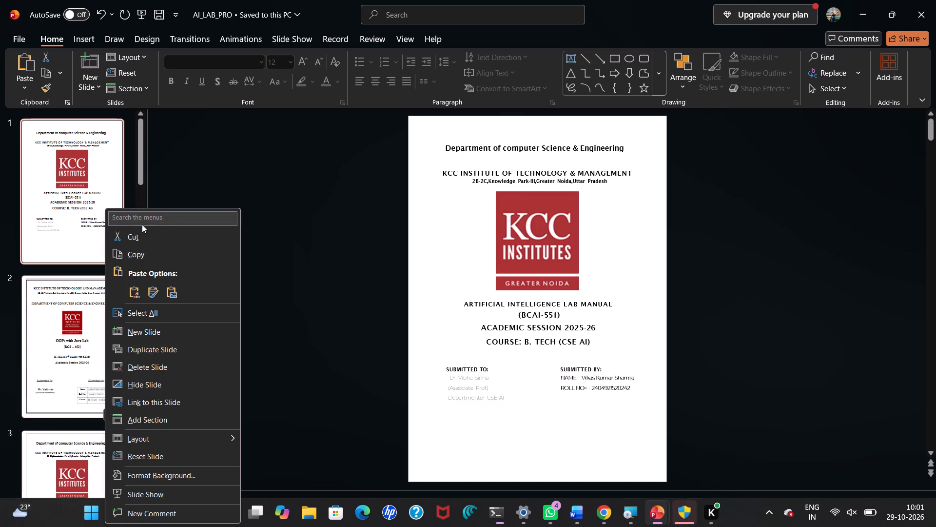
{"action": "left_click", "coordinate": [148, 233]}
{"action": "right_click", "coordinate": [80, 337]}
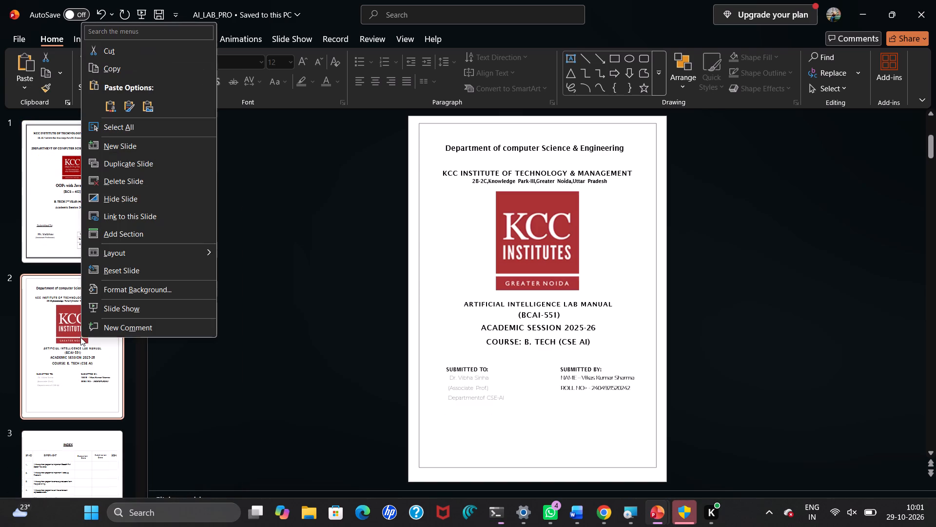
{"action": "left_click", "coordinate": [133, 54]}
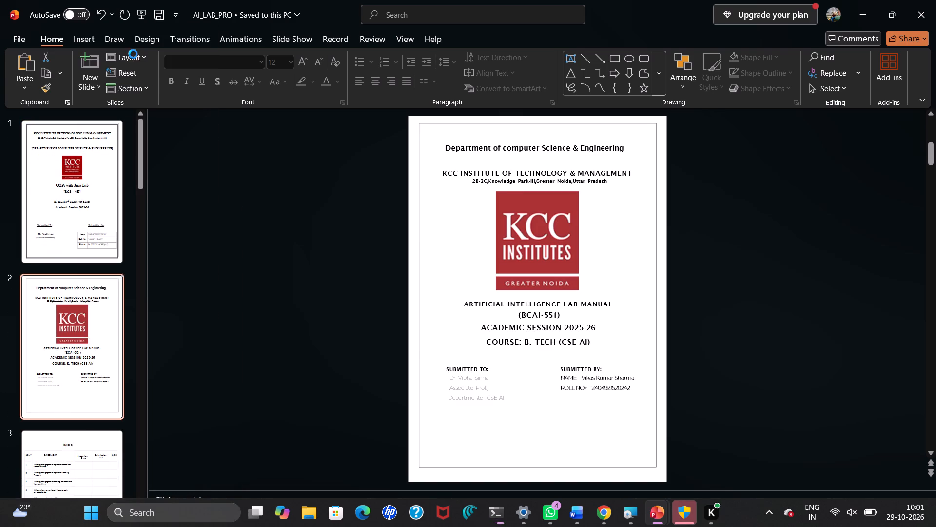
On the new cover slide, replace the faculty name under Submitted To with the AI lab professor's name, titled Dr.
{"action": "left_click", "coordinate": [94, 161]}
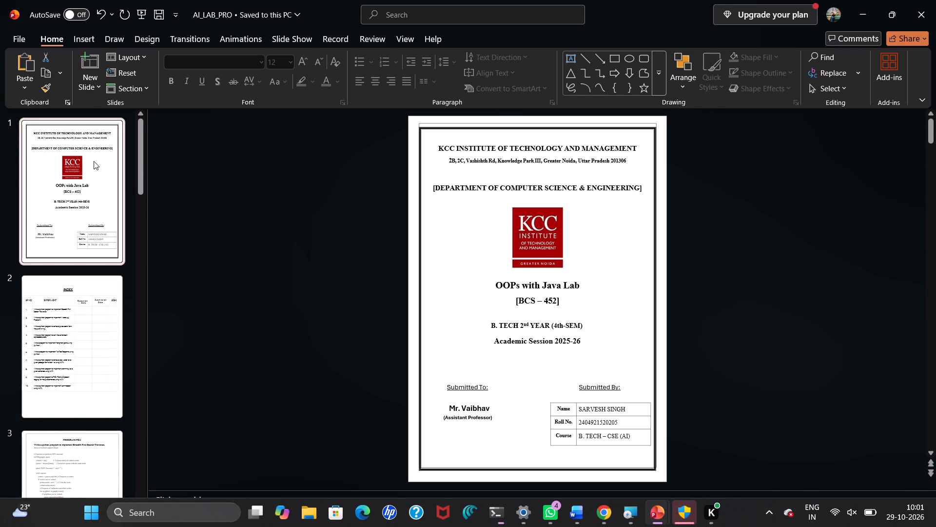
{"action": "left_click", "coordinate": [627, 409]}
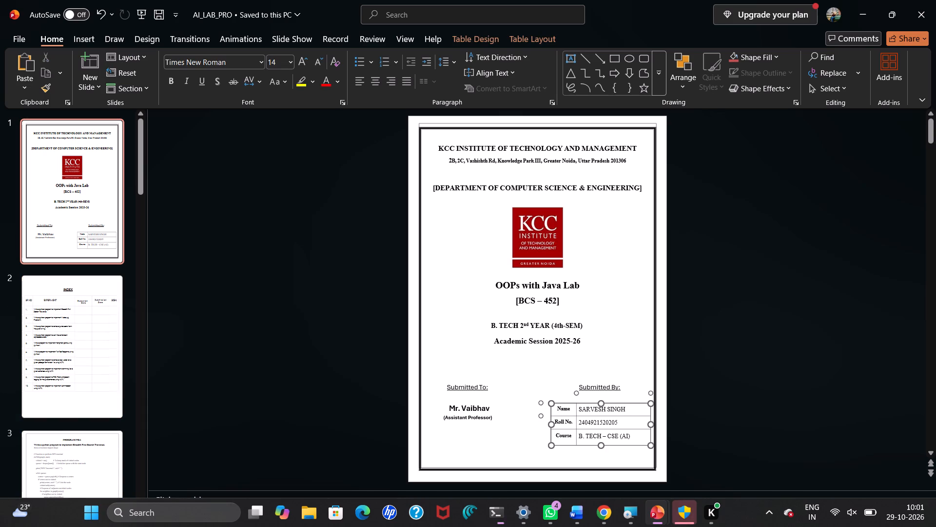
{"action": "left_click", "coordinate": [489, 409]}
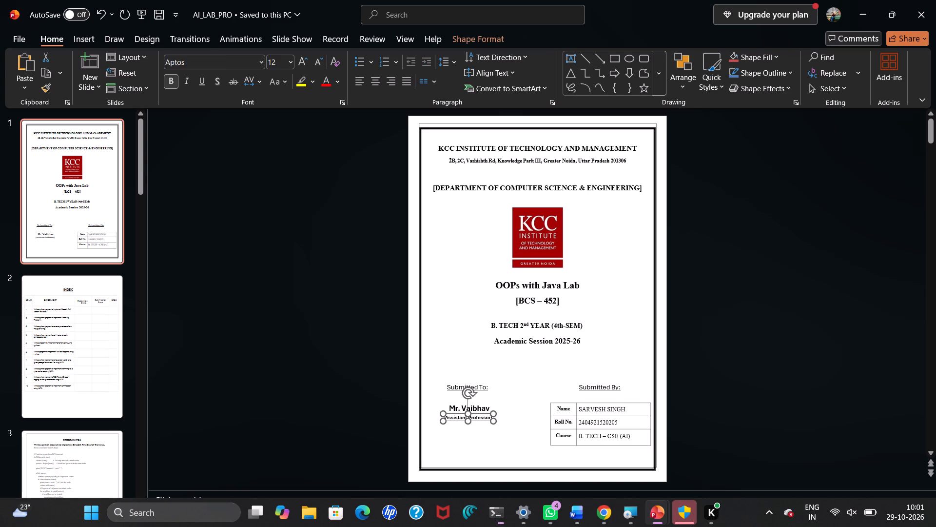
{"action": "left_click", "coordinate": [488, 406]}
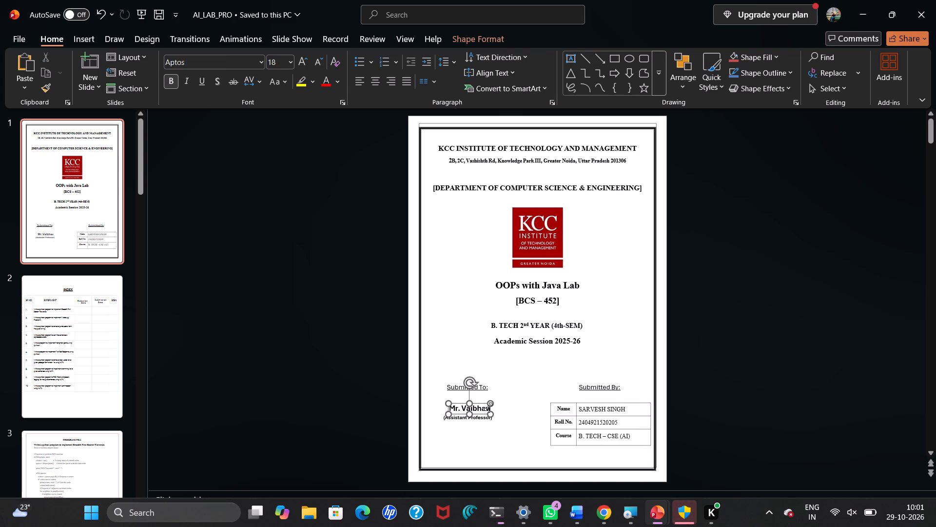
{"action": "key", "text": "BackSpace"}
{"action": "key", "text": "BackSpace"}
{"action": "key", "text": "BackSpace"}
{"action": "key", "text": "BackSpace"}
{"action": "key", "text": "BackSpace"}
{"action": "key", "text": "BackSpace"}
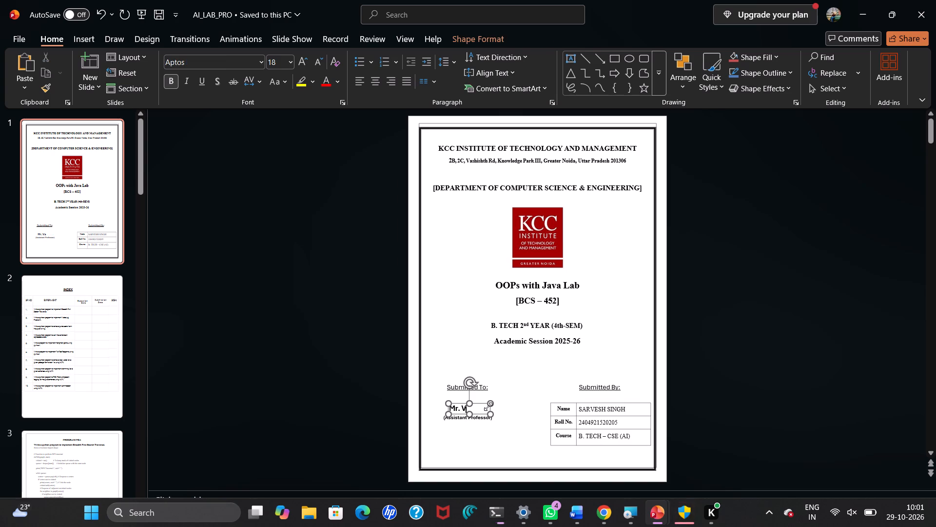
{"action": "key", "text": "BackSpace"}
{"action": "key", "text": "BackSpace"}
{"action": "key", "text": "BackSpace"}
{"action": "key", "text": "BackSpace"}
{"action": "key", "text": "BackSpace"}
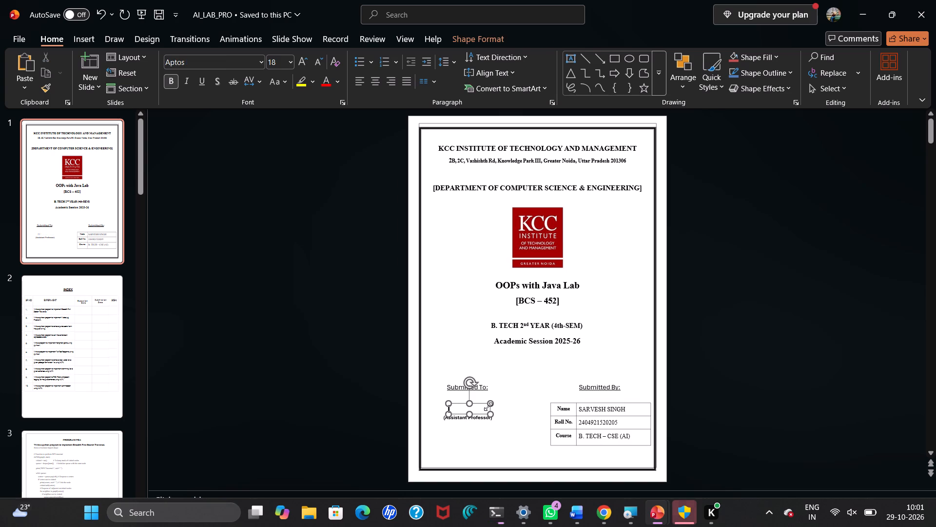
{"action": "key", "text": "shift+d"}
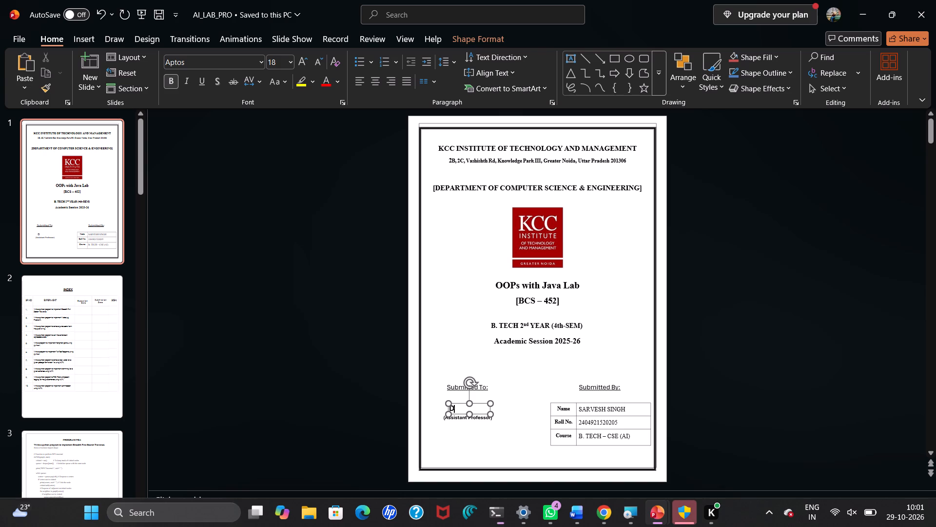
{"action": "key", "text": "r"}
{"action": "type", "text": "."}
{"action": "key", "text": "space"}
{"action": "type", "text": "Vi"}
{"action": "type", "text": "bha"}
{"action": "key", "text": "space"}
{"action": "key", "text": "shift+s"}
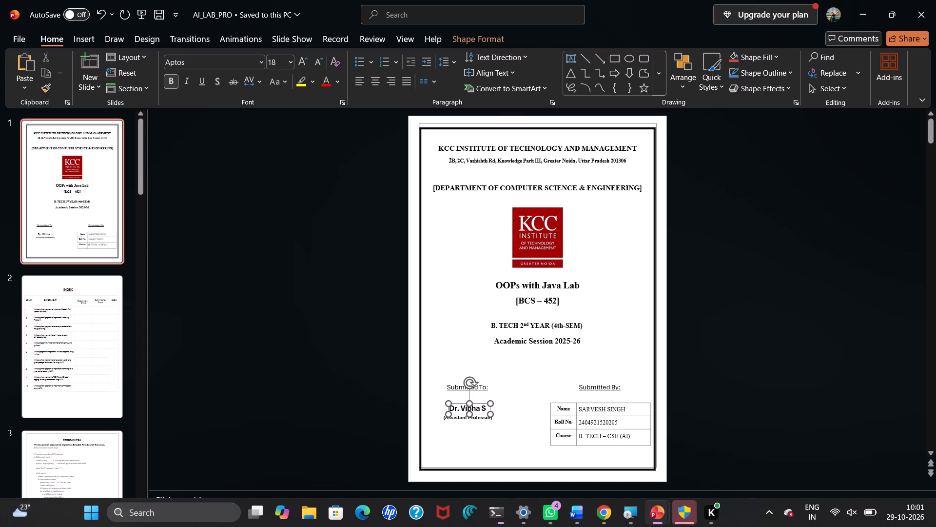
Widen the faculty name text box under Submitted To and finish entering the AI lab professor's surname on one line.
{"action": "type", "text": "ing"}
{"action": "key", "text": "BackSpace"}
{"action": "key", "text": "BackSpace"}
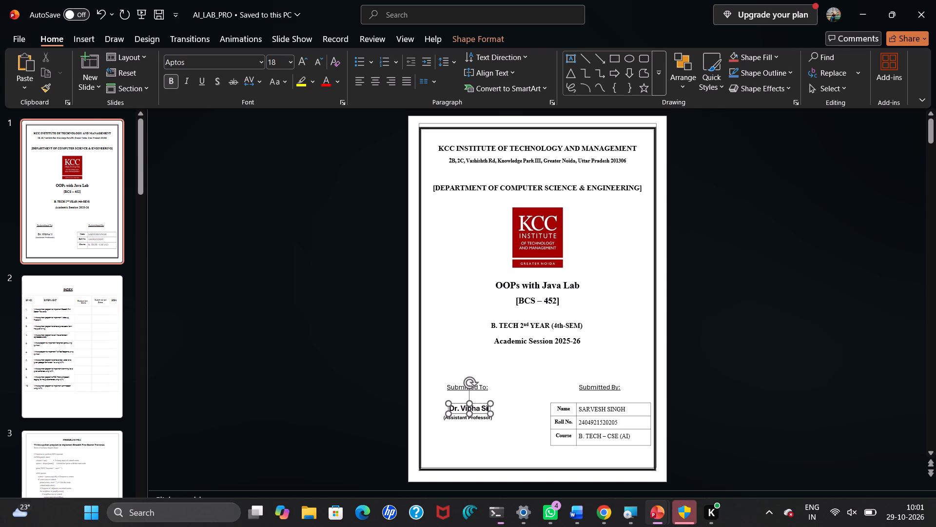
{"action": "left_click_drag", "start_coordinate": [488, 413], "coordinate": [513, 414]}
{"action": "left_click", "coordinate": [488, 406]}
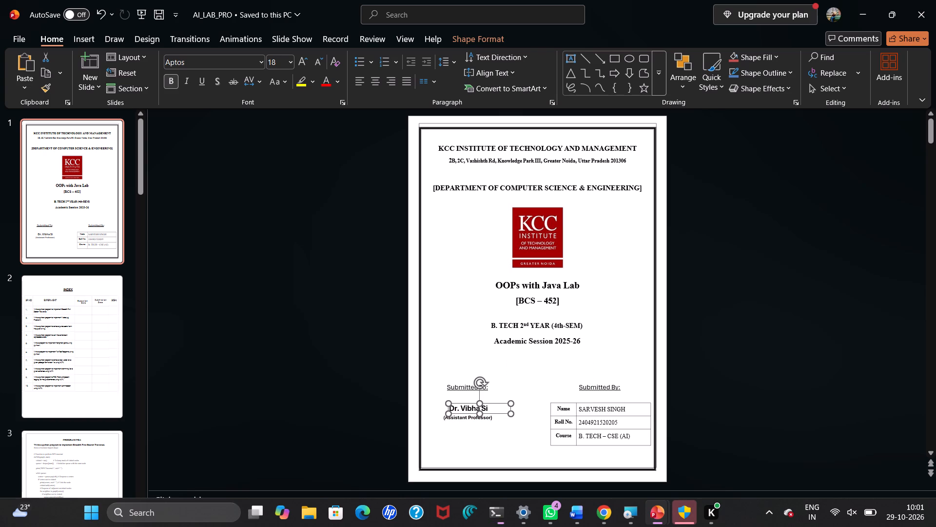
{"action": "left_click", "coordinate": [486, 406]}
{"action": "key", "text": "Right"}
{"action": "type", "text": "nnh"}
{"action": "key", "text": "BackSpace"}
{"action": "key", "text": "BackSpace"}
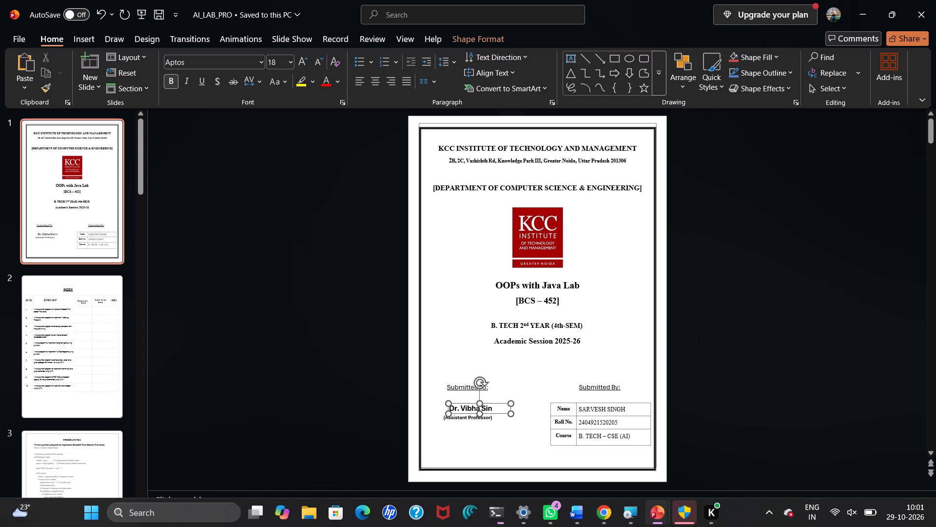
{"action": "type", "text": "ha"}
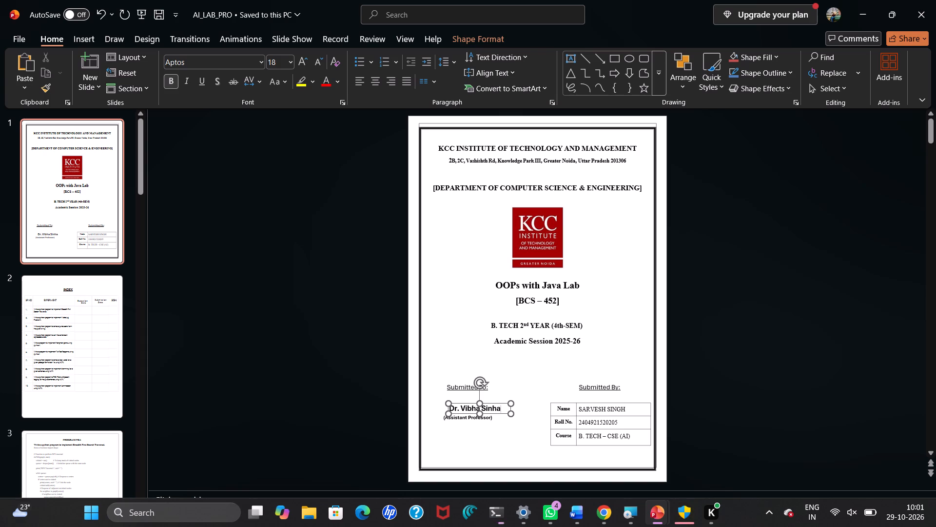
Move the professor's name box slightly up and left, closer beneath the Submitted To heading.
{"action": "left_click_drag", "start_coordinate": [490, 403], "coordinate": [483, 399]}
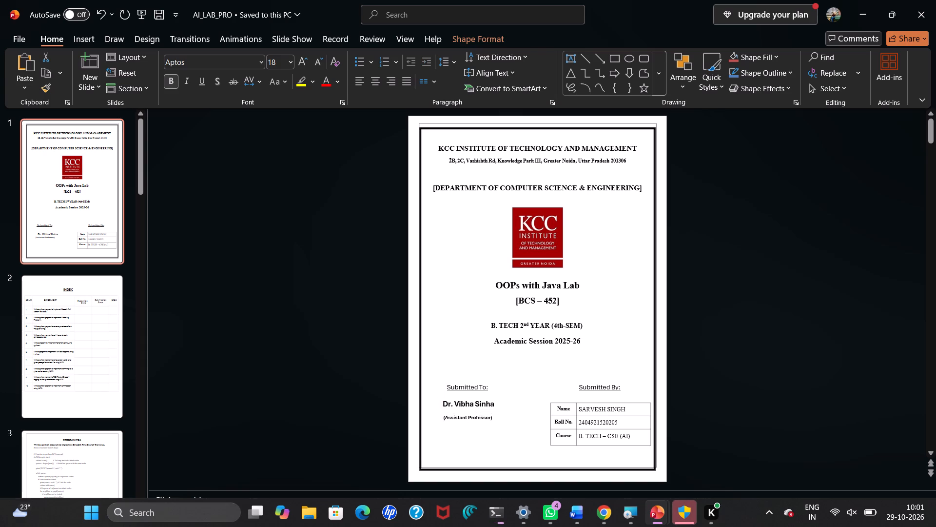
{"action": "left_click_drag", "start_coordinate": [483, 399], "coordinate": [482, 396]}
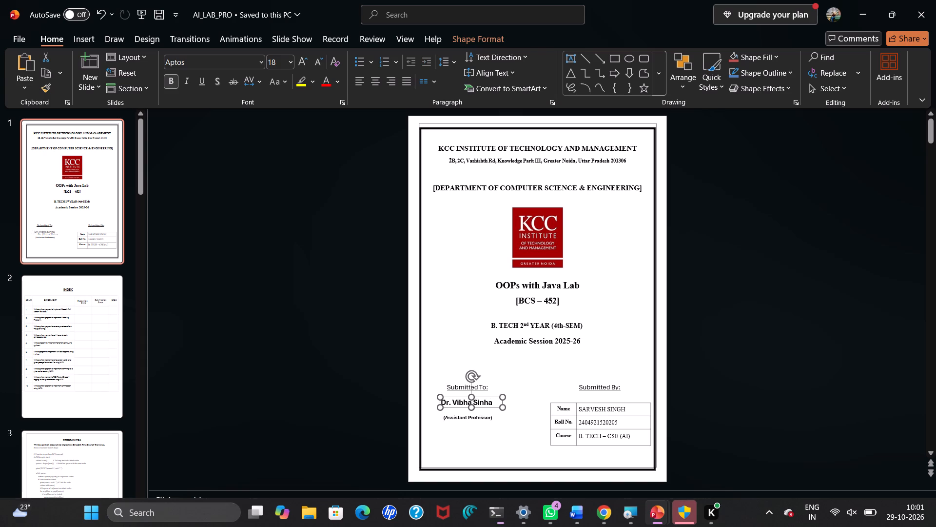
Replace the designation below the professor's name with (Associate Prof.).
{"action": "left_click", "coordinate": [481, 414]}
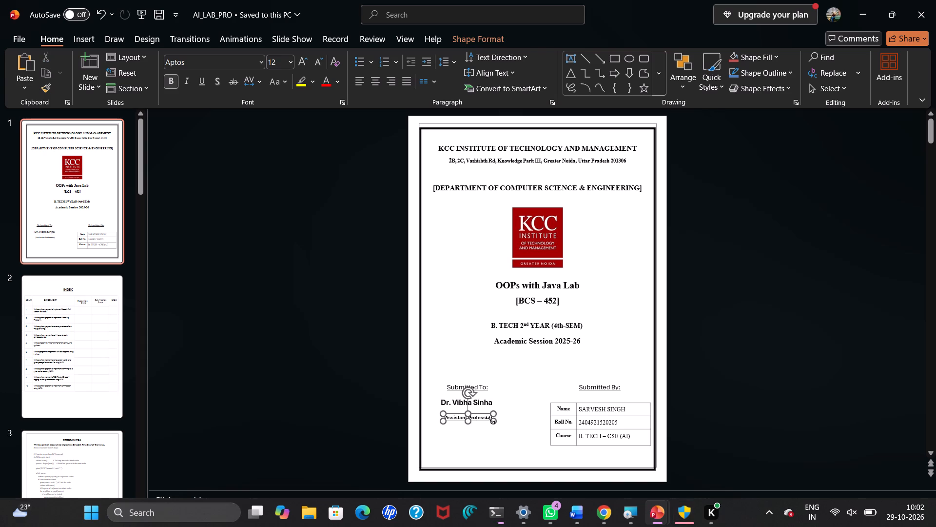
{"action": "double_click", "coordinate": [485, 417]}
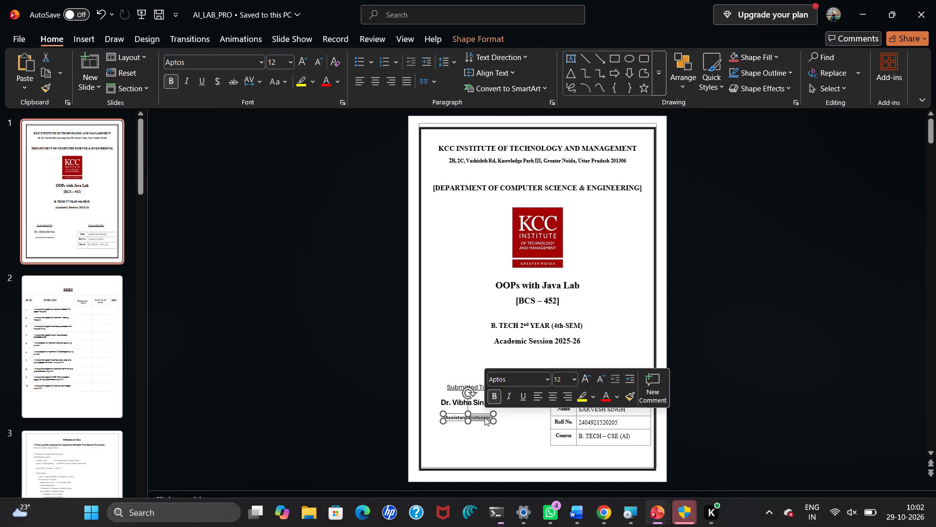
{"action": "left_click", "coordinate": [485, 416]}
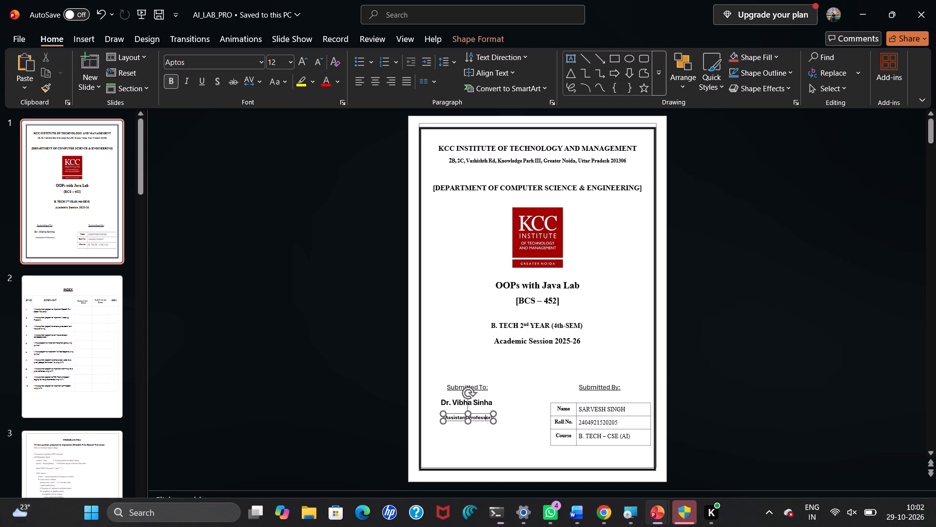
{"action": "triple_click", "coordinate": [478, 417]}
{"action": "left_click", "coordinate": [478, 417]}
{"action": "triple_click", "coordinate": [478, 417]}
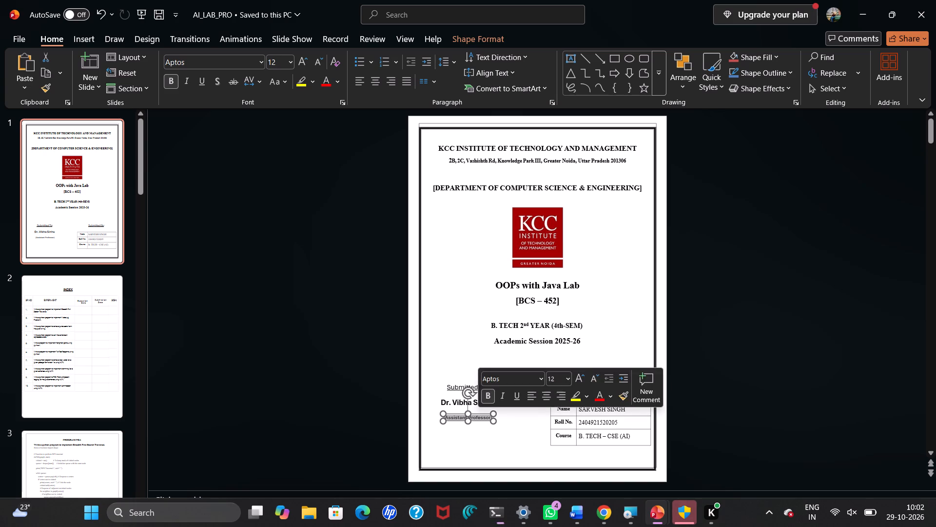
{"action": "key", "text": "BackSpace"}
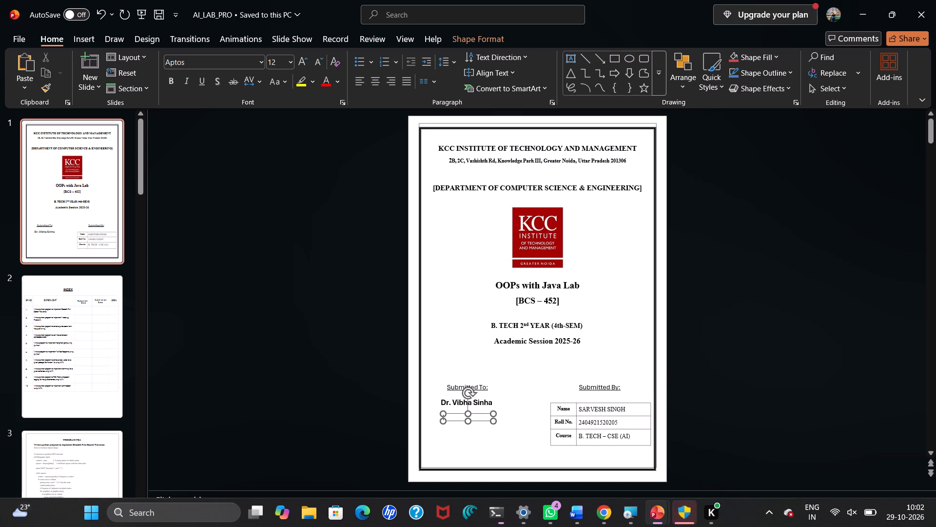
{"action": "key", "text": "shift+parenleft"}
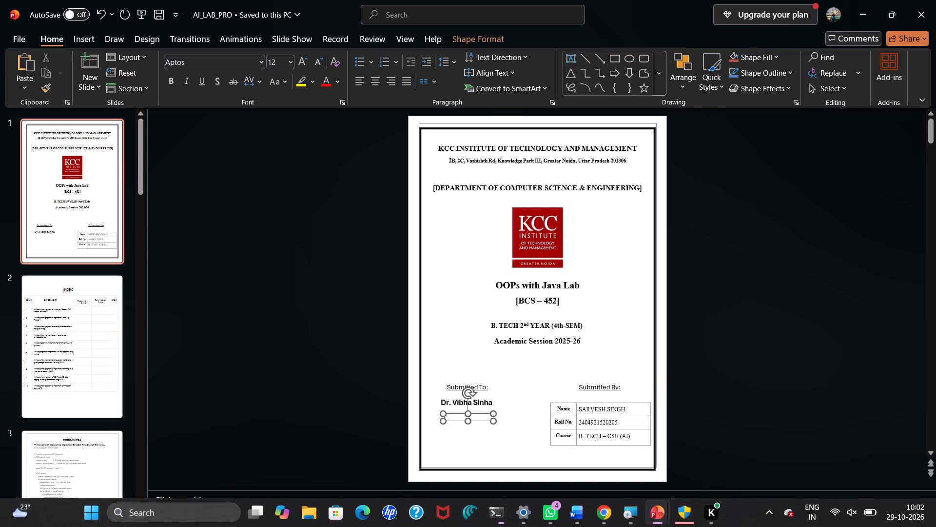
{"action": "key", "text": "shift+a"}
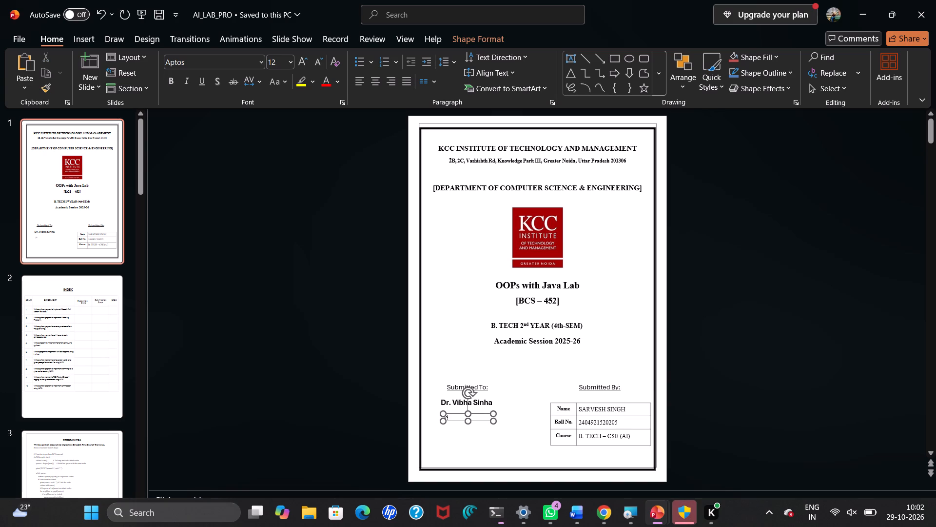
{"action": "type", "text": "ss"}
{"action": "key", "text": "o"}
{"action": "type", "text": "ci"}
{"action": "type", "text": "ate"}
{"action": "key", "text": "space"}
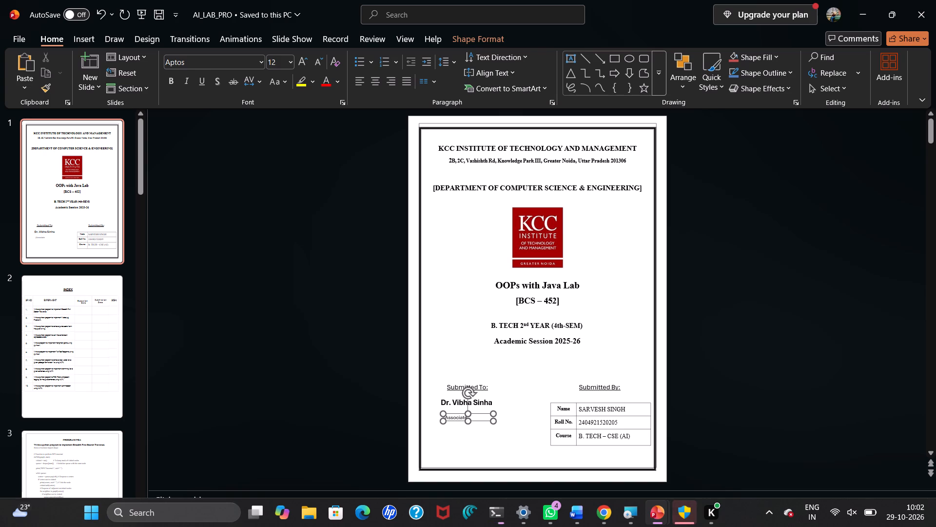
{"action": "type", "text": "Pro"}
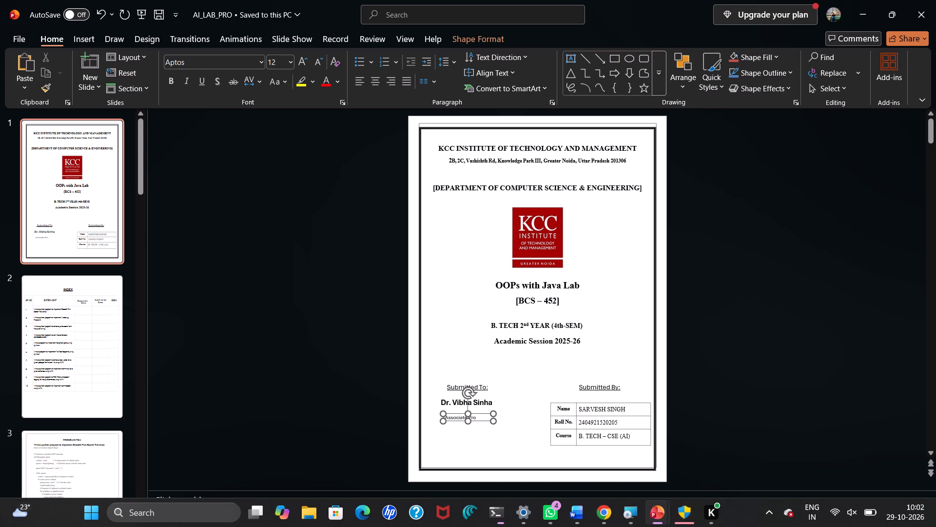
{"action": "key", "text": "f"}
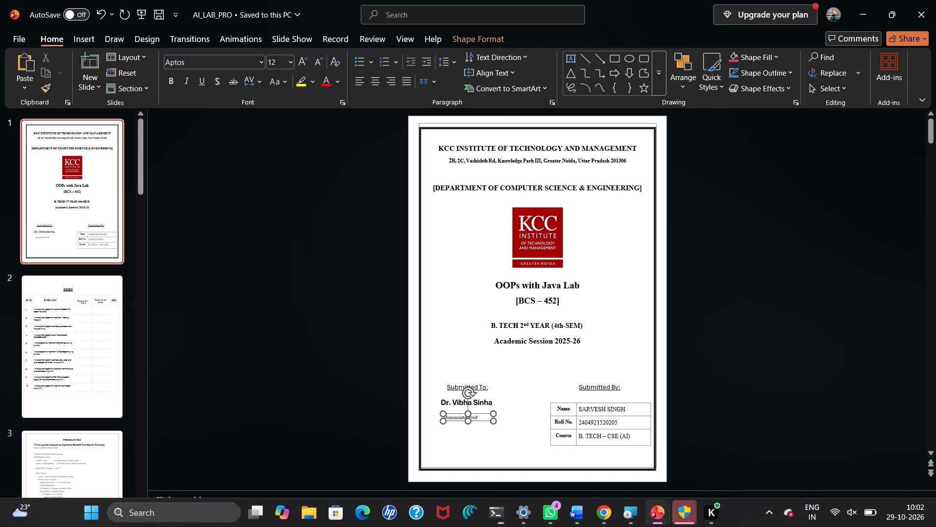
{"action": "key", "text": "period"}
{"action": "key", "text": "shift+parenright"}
Move the designation box up directly beneath the professor's name, aligned with the left edge of the Submitted To heading.
{"action": "left_click_drag", "start_coordinate": [483, 420], "coordinate": [489, 414]}
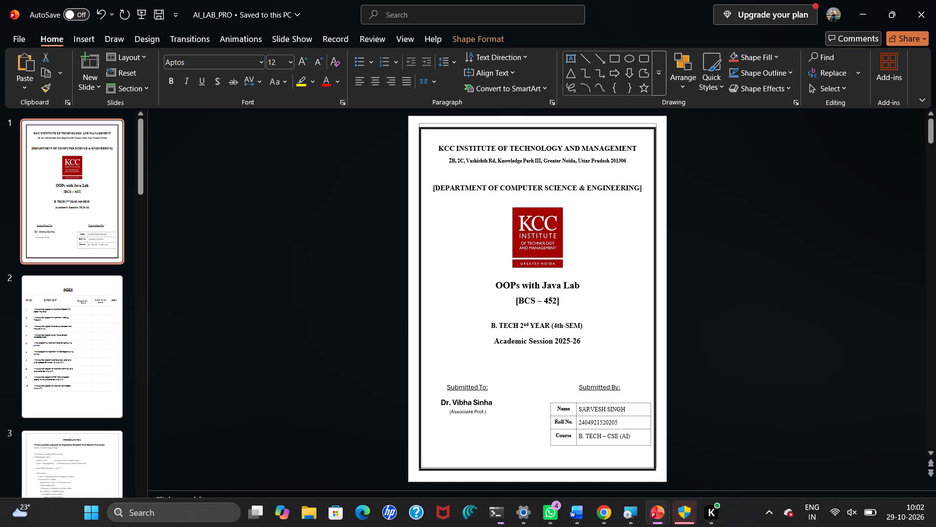
{"action": "left_click_drag", "start_coordinate": [489, 414], "coordinate": [487, 414]}
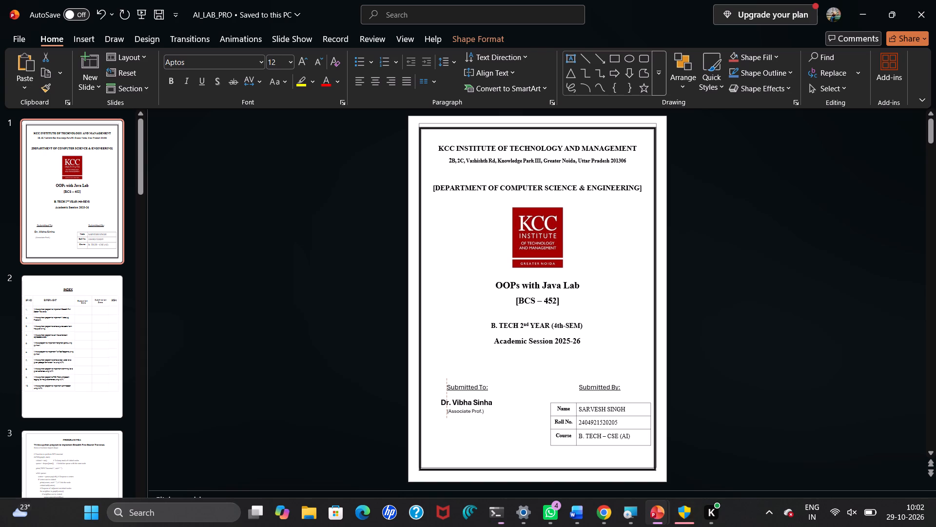
{"action": "left_click_drag", "start_coordinate": [487, 414], "coordinate": [487, 414]}
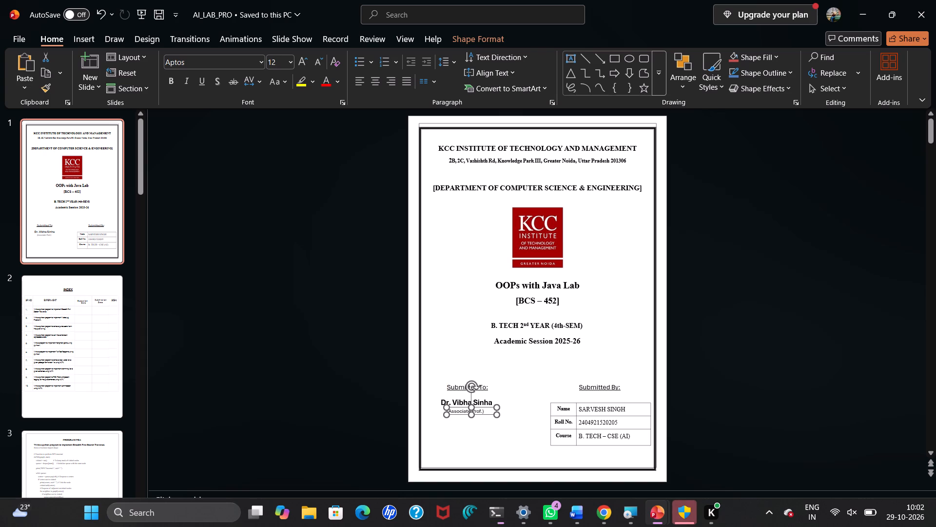
Add a new line below (Associate Prof.) in the designation text box.
{"action": "left_click", "coordinate": [483, 410]}
{"action": "key", "text": "Return"}
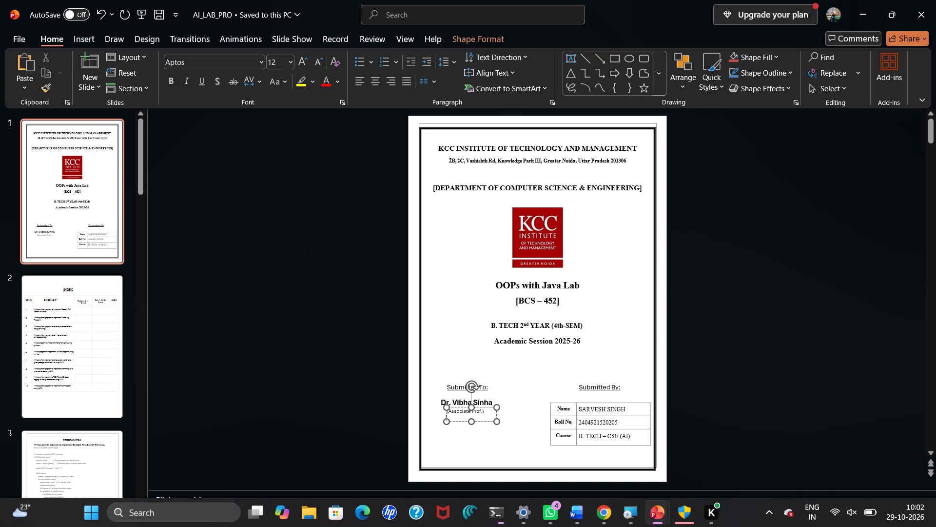
Add the line "Department of CSE-AI" below the professor's "(Associate Prof.)" title.
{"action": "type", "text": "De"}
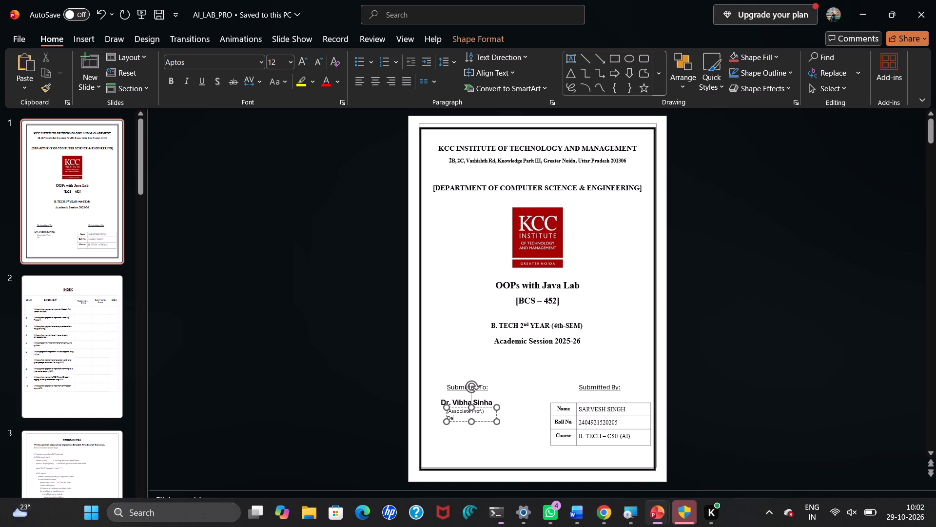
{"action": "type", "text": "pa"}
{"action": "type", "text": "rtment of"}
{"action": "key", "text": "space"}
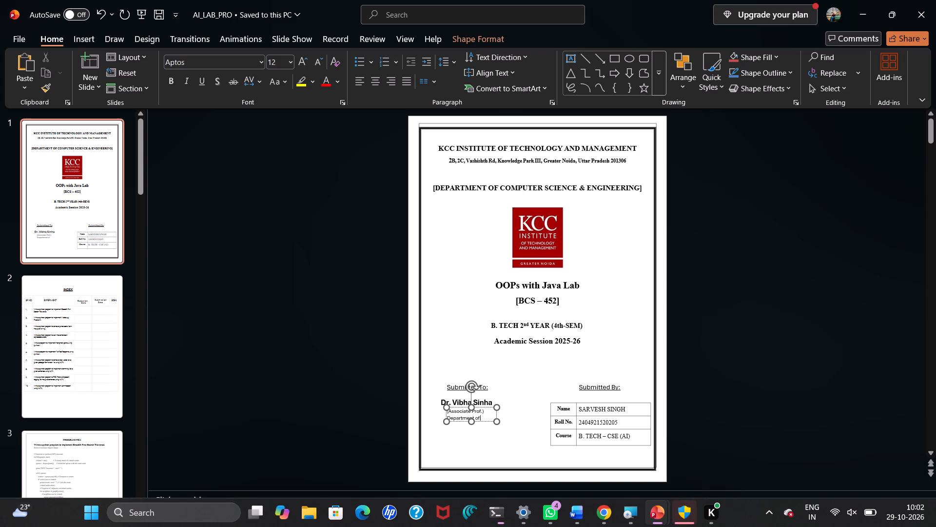
Finish the department line under "(Associate Prof.)" with "CSE-AI" and widen its text box slightly to fit the text.
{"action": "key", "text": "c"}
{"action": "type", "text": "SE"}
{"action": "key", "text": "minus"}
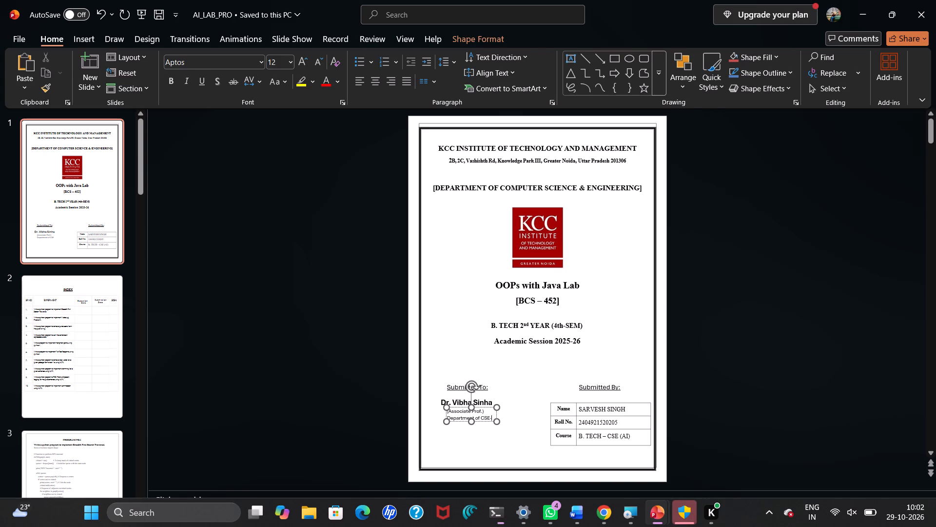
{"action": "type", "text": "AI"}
{"action": "left_click_drag", "start_coordinate": [498, 418], "coordinate": [503, 417]}
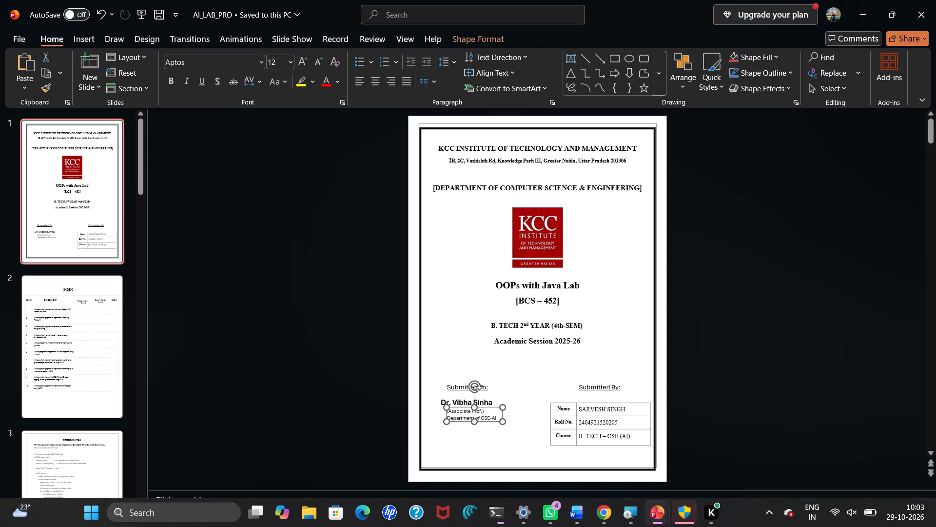
Center-align the "(Associate Prof.)" and "Department of CSE-AI" lines within their text box.
{"action": "left_click", "coordinate": [493, 416]}
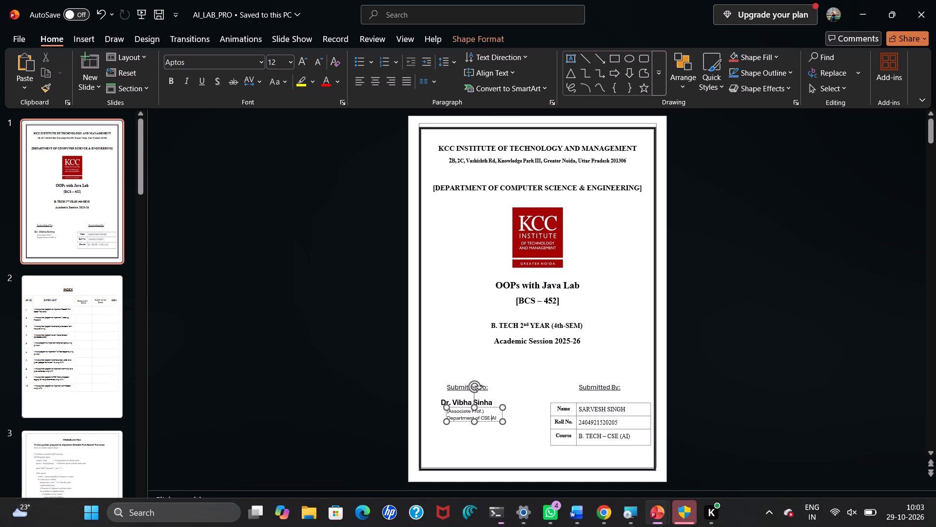
{"action": "left_click_drag", "start_coordinate": [496, 416], "coordinate": [444, 405]}
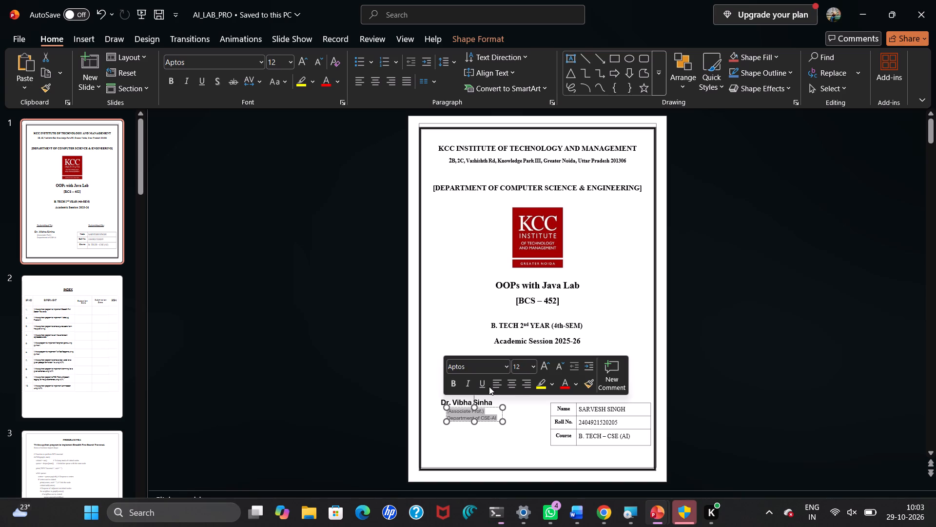
{"action": "left_click", "coordinate": [513, 384]}
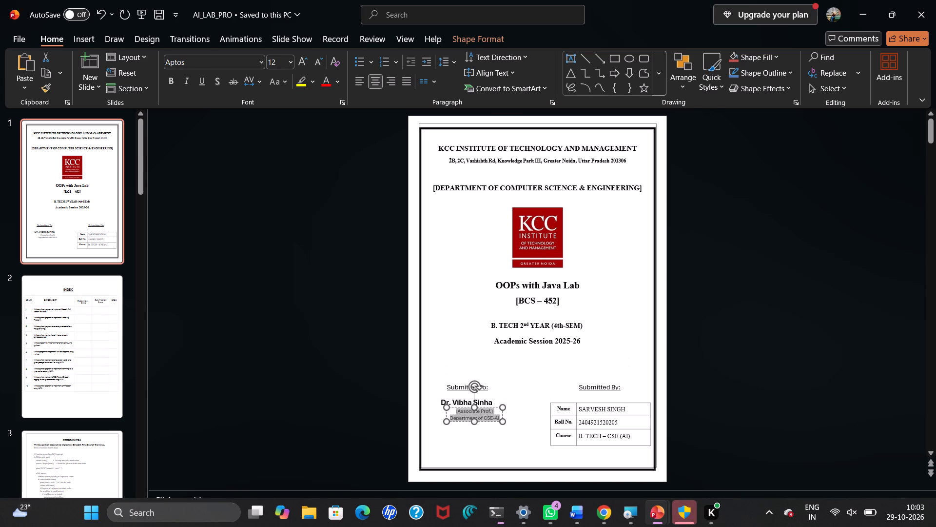
Shift the title and department text box slightly so it sits centred beneath the professor's name.
{"action": "left_click_drag", "start_coordinate": [461, 423], "coordinate": [454, 423]}
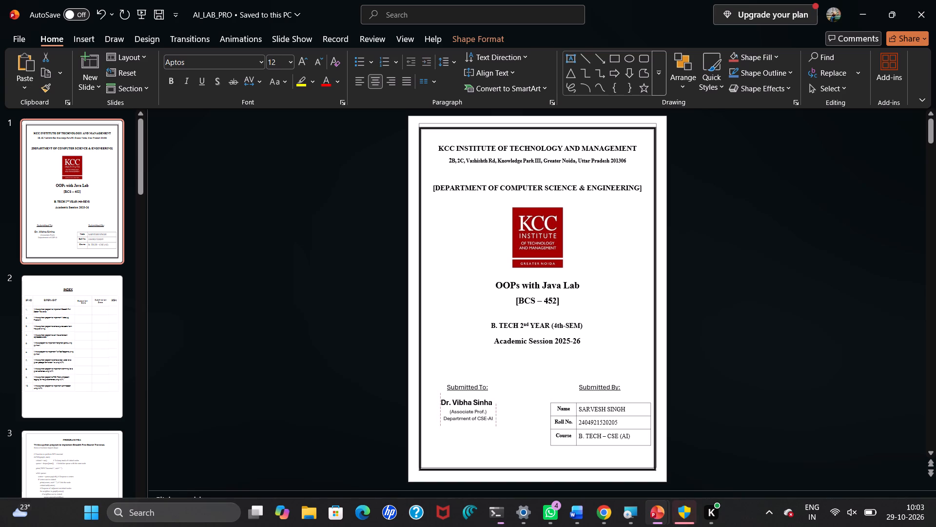
{"action": "left_click_drag", "start_coordinate": [454, 423], "coordinate": [453, 422]}
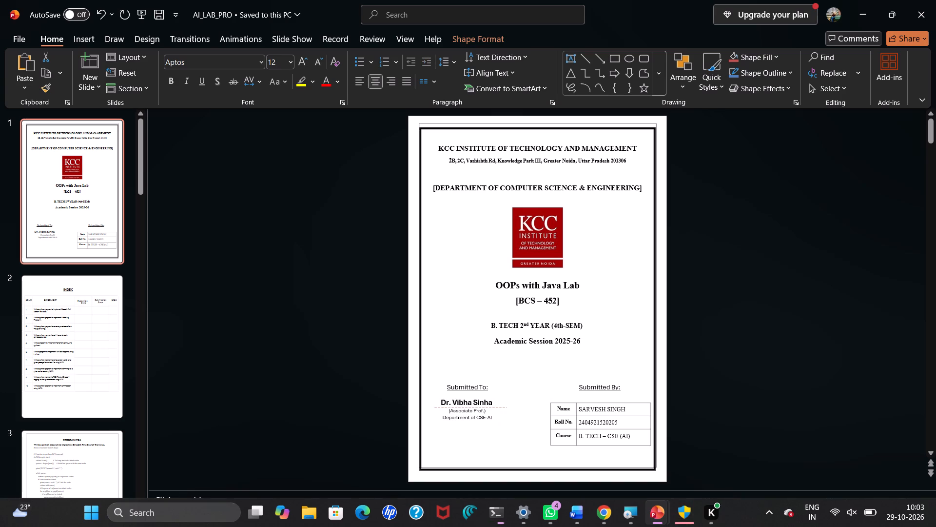
{"action": "left_click_drag", "start_coordinate": [453, 422], "coordinate": [452, 422]}
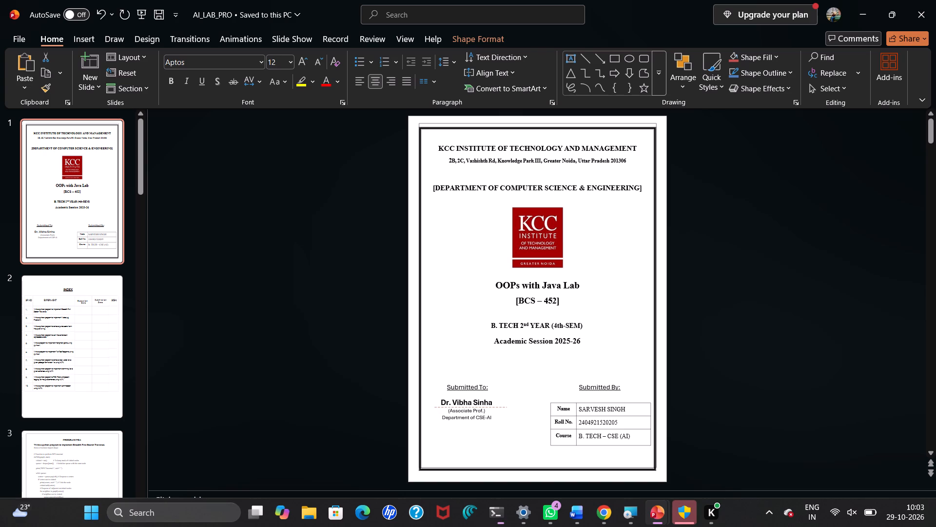
{"action": "left_click_drag", "start_coordinate": [452, 422], "coordinate": [452, 422]}
{"action": "left_click_drag", "start_coordinate": [452, 422], "coordinate": [452, 423]}
Select the "Submitted To:" heading text box above the professor's name.
{"action": "left_click", "coordinate": [451, 391]}
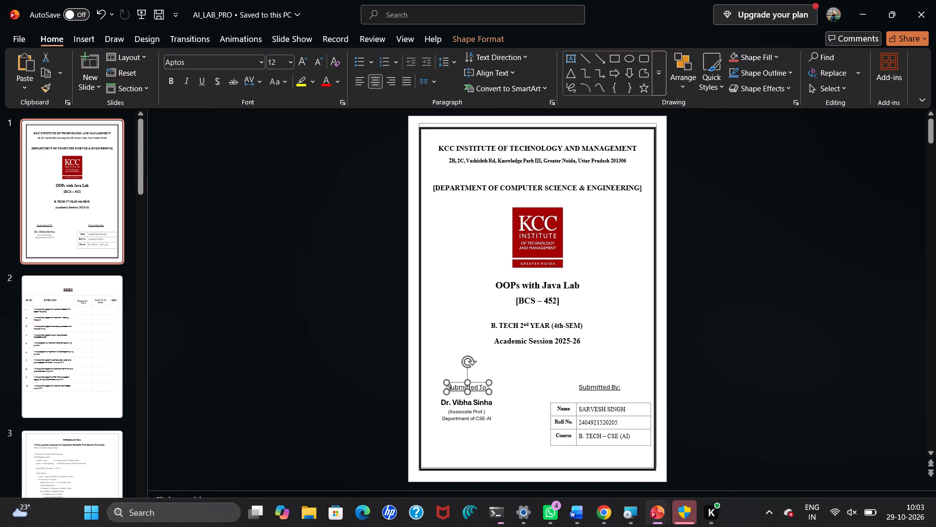
Align the "Submitted To:" heading centrally above the professor's name and level with "Submitted By:".
{"action": "left_click", "coordinate": [456, 382]}
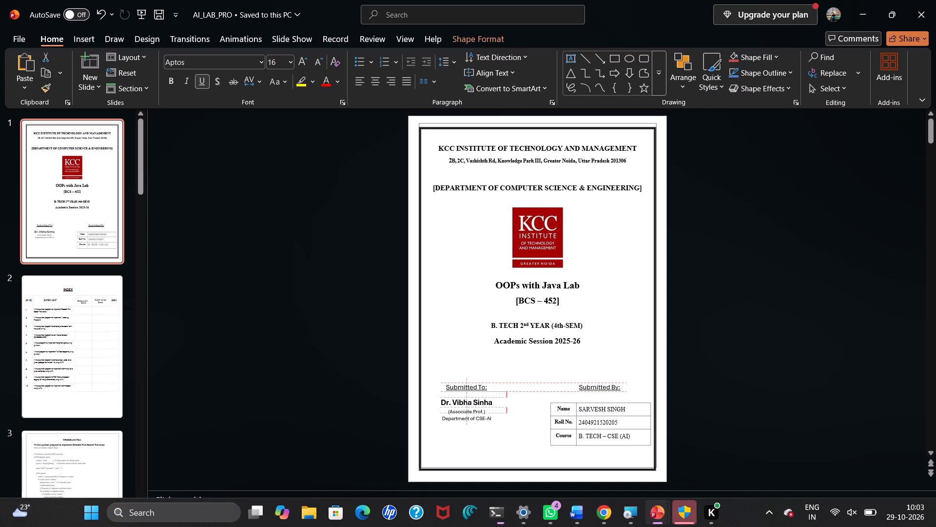
{"action": "left_click", "coordinate": [519, 366]}
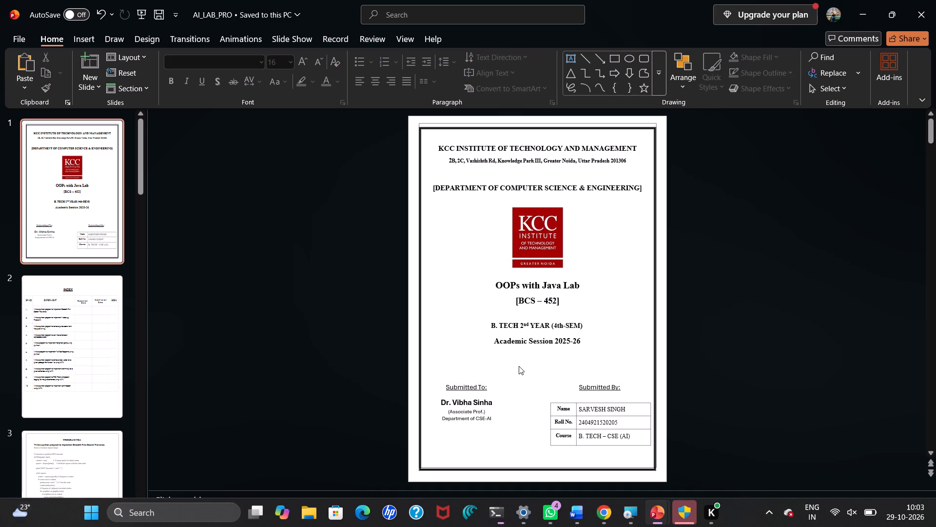
Delete the "OOPs with Java Lab" title text above the subject code on the cover slide.
{"action": "left_click", "coordinate": [575, 285]}
{"action": "left_click", "coordinate": [579, 285]}
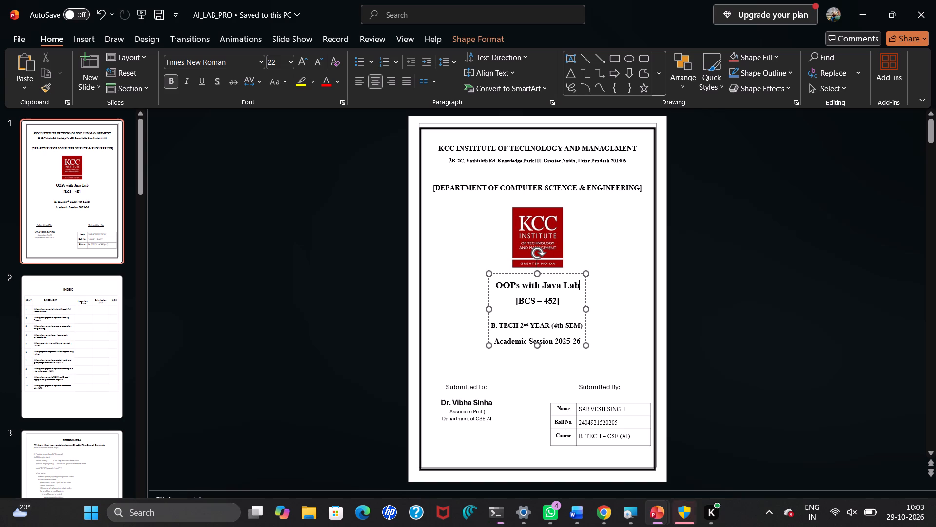
{"action": "key", "text": "BackSpace"}
{"action": "key", "text": "BackSpace"}
{"action": "key", "text": "BackSpace"}
{"action": "key", "text": "BackSpace"}
{"action": "key", "text": "BackSpace"}
{"action": "key", "text": "BackSpace"}
{"action": "key", "text": "BackSpace"}
{"action": "key", "text": "BackSpace"}
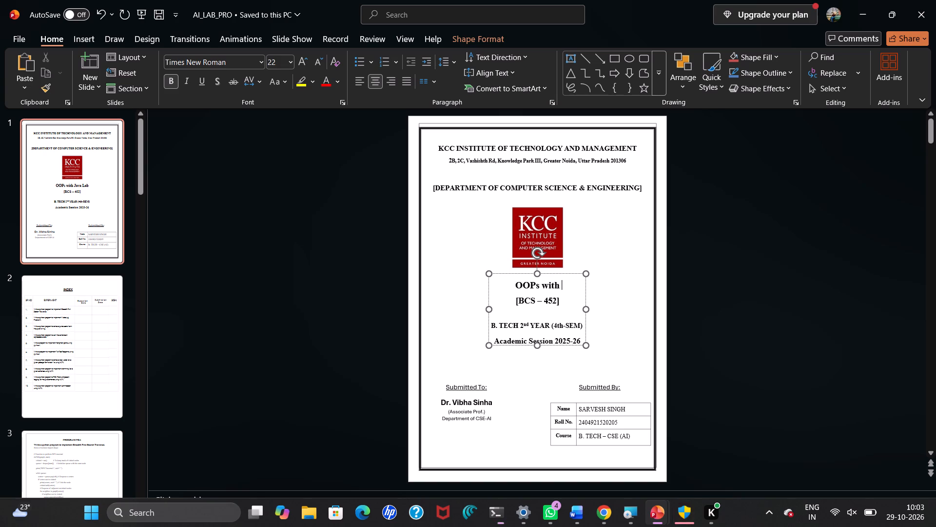
{"action": "key", "text": "BackSpace"}
{"action": "key", "text": "BackSpace"}
{"action": "key", "text": "BackSpace"}
{"action": "key", "text": "BackSpace"}
{"action": "key", "text": "BackSpace"}
{"action": "key", "text": "BackSpace"}
{"action": "key", "text": "BackSpace"}
{"action": "key", "text": "BackSpace"}
{"action": "key", "text": "BackSpace"}
{"action": "key", "text": "BackSpace"}
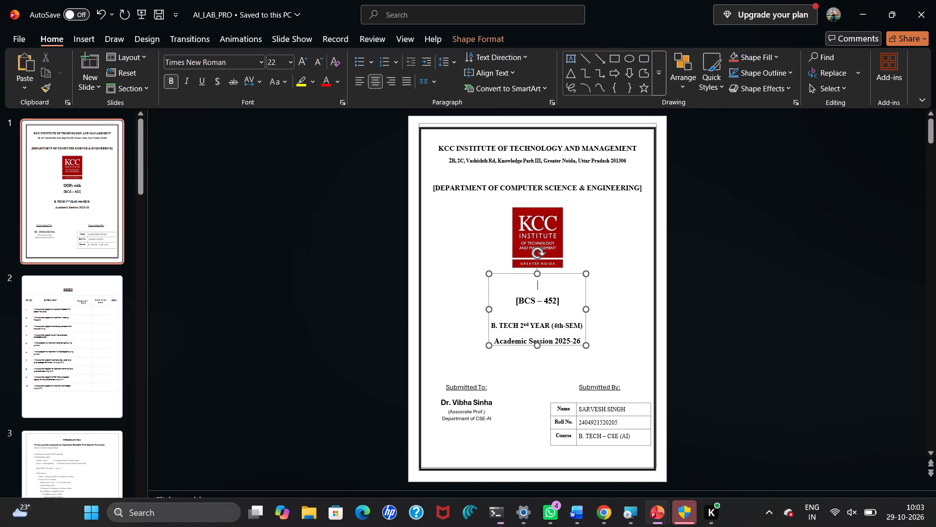
{"action": "key", "text": "BackSpace"}
Widen the subject details text box below the logo on both sides, keeping it roughly centred on the cover.
{"action": "left_click_drag", "start_coordinate": [487, 307], "coordinate": [445, 309]}
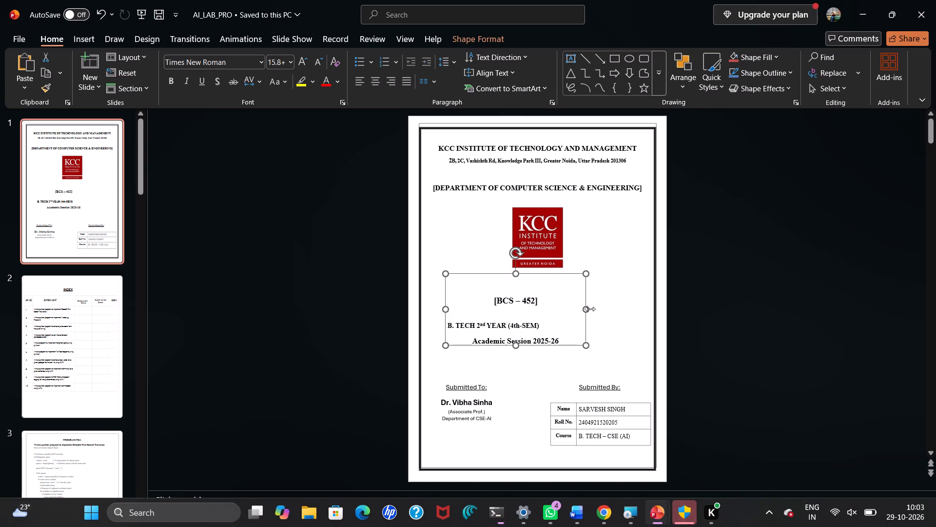
{"action": "left_click_drag", "start_coordinate": [585, 307], "coordinate": [626, 308]}
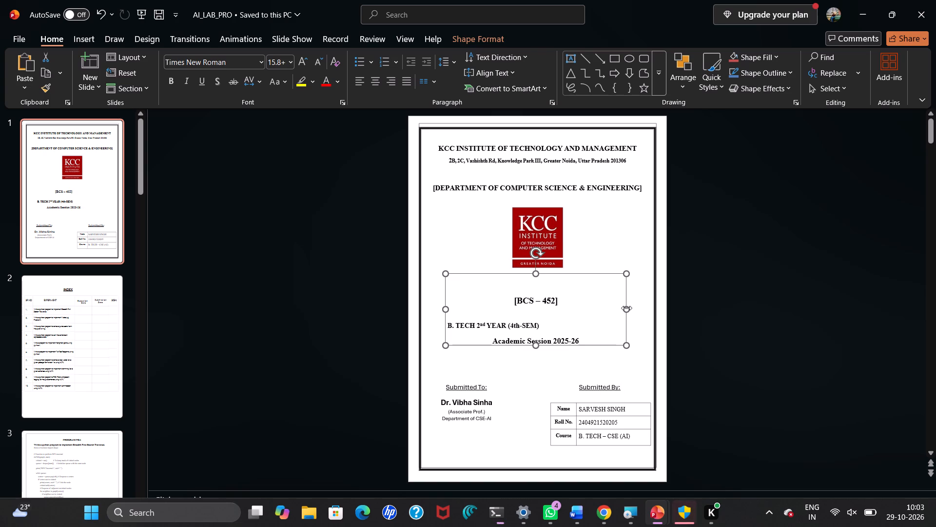
Add the title "ARTIFICIAL INTELLIGENCE LAB FILE" on the empty line above the subject code.
{"action": "left_click", "coordinate": [493, 281]}
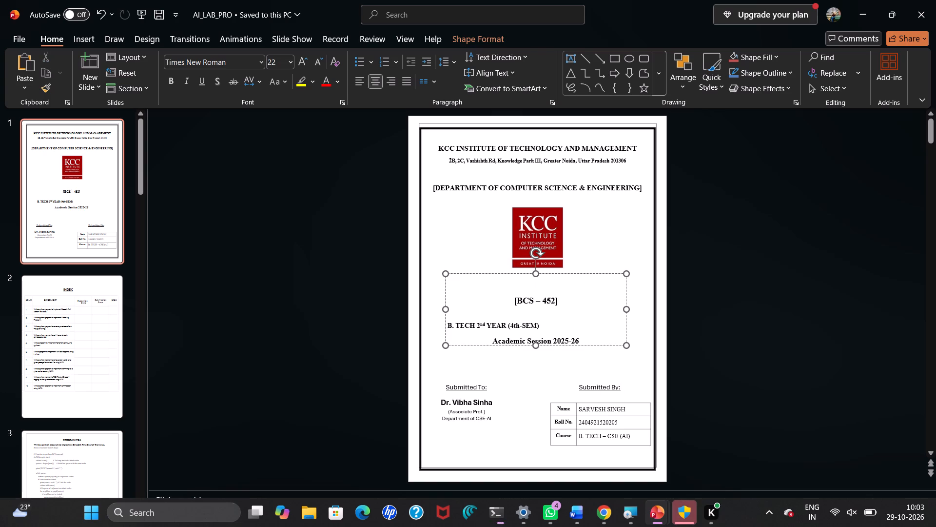
{"action": "key", "text": "shift+a"}
{"action": "key", "text": "BackSpace"}
{"action": "type", "text": "AR"}
{"action": "type", "text": "TI"}
{"action": "type", "text": "FI"}
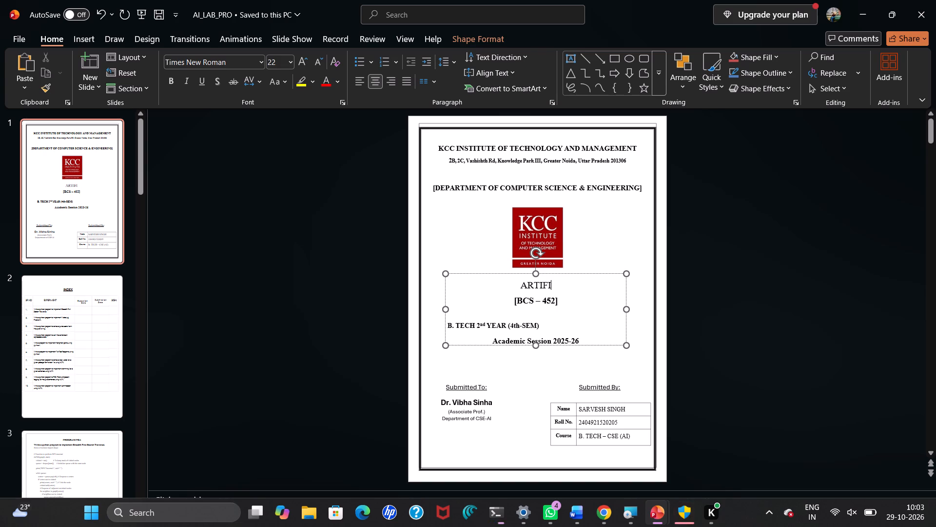
{"action": "type", "text": "CIAL"}
{"action": "key", "text": "space"}
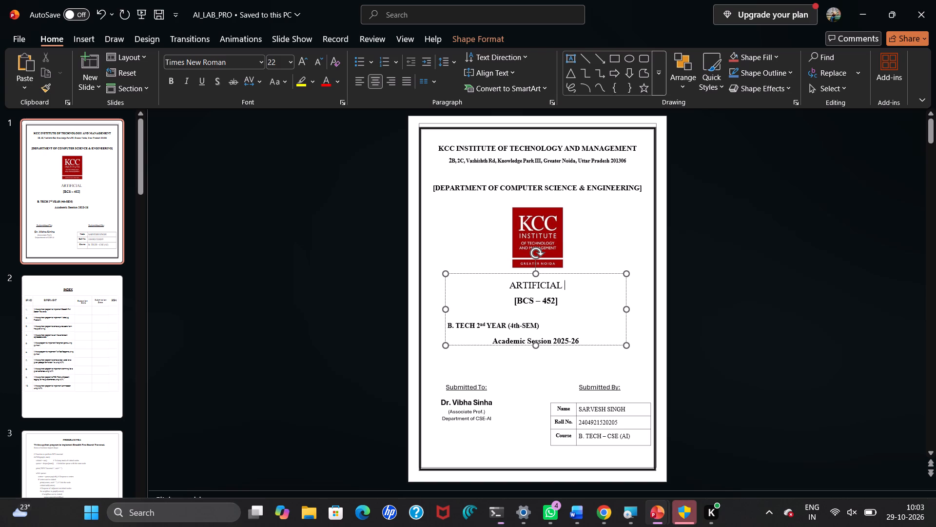
{"action": "type", "text": "INT"}
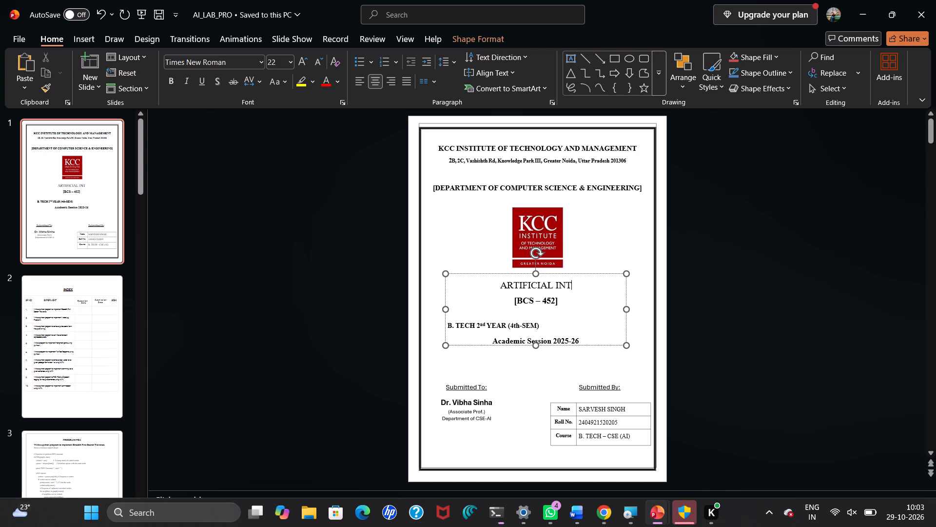
{"action": "type", "text": "ELL"}
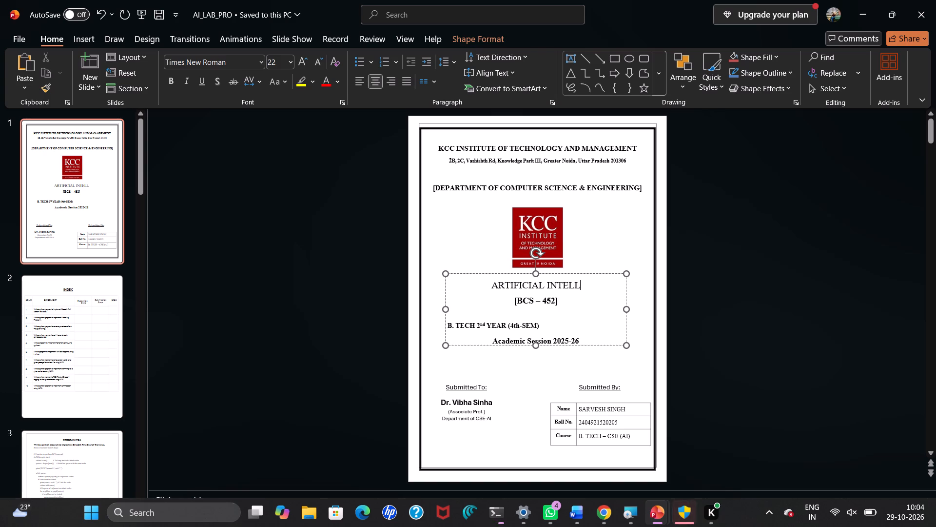
{"action": "key", "text": "i"}
{"action": "type", "text": "GE"}
{"action": "type", "text": "NCE"}
{"action": "key", "text": "space"}
{"action": "type", "text": "LA"}
{"action": "type", "text": "B"}
{"action": "key", "text": "space"}
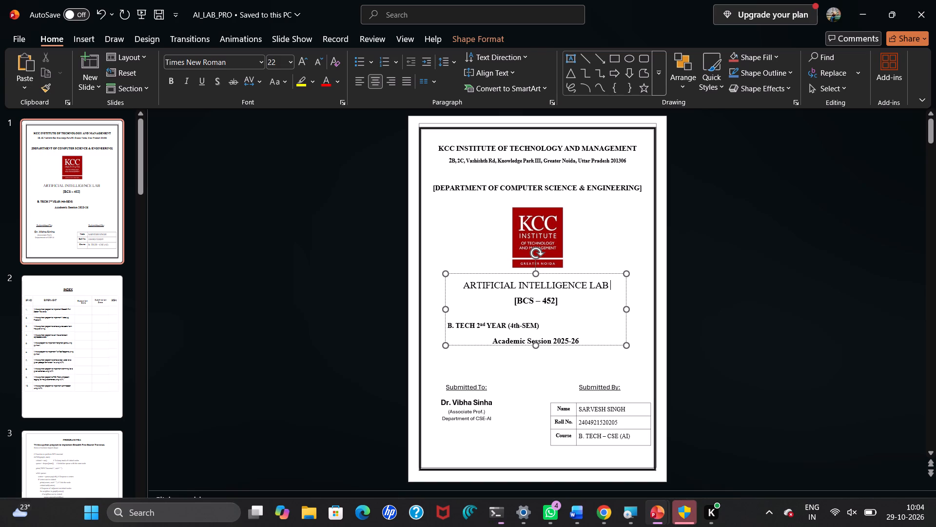
{"action": "key", "text": "f"}
{"action": "type", "text": "ILE"}
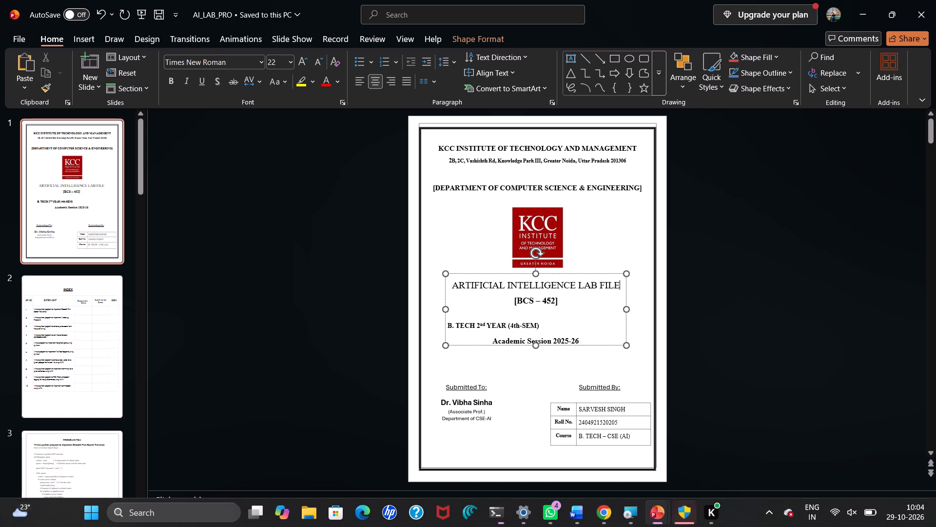
Change the bracketed subject code below the title to BCAI-551.
{"action": "left_click", "coordinate": [539, 325]}
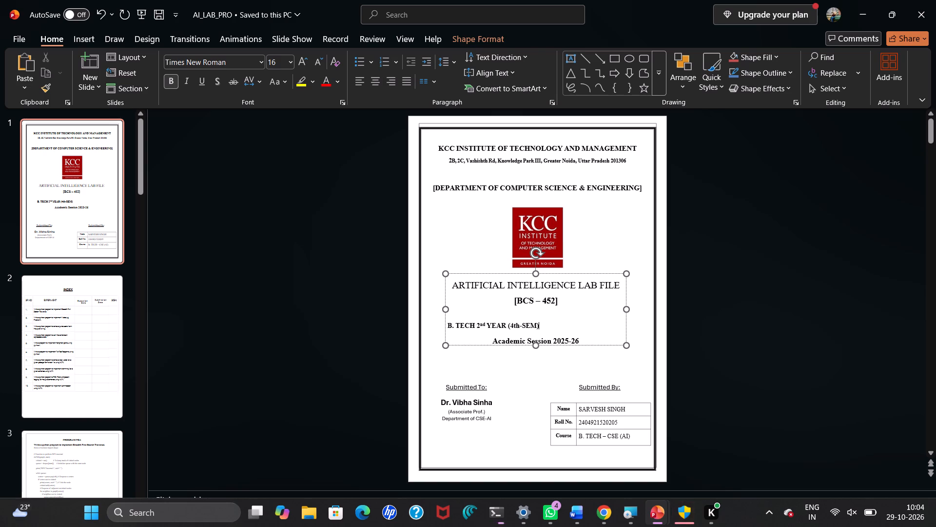
{"action": "left_click", "coordinate": [554, 299]}
{"action": "key", "text": "BackSpace"}
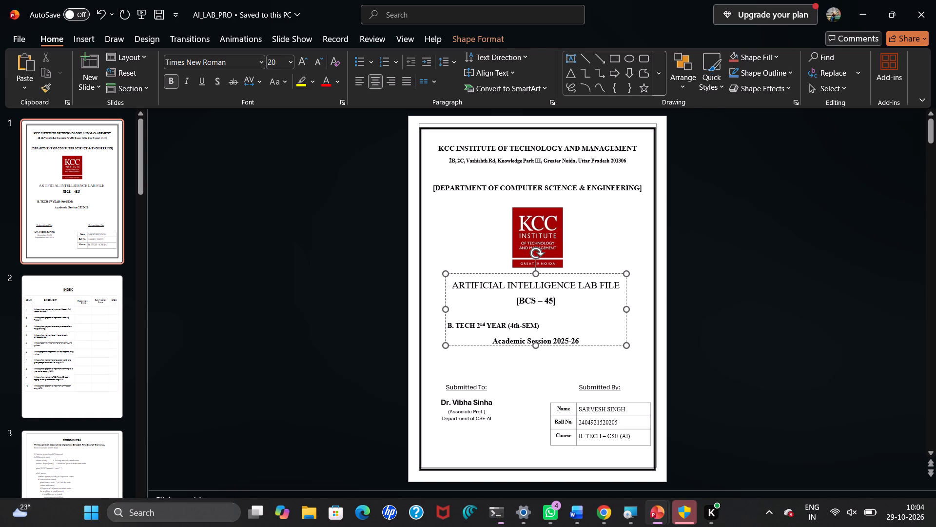
{"action": "key", "text": "BackSpace"}
{"action": "key", "text": "BackSpace"}
{"action": "key", "text": "BackSpace"}
{"action": "key", "text": "BackSpace"}
{"action": "key", "text": "BackSpace"}
{"action": "key", "text": "BackSpace"}
{"action": "type", "text": "AI"}
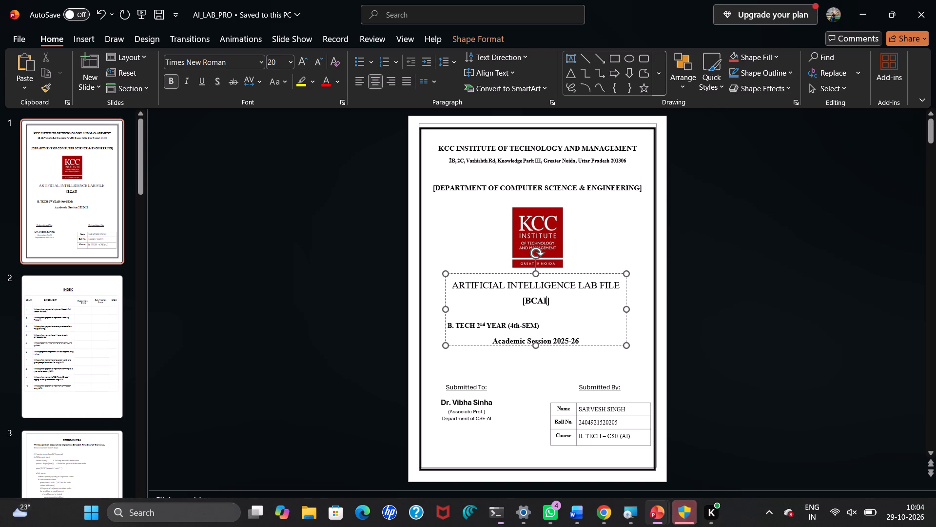
{"action": "key", "text": "minus"}
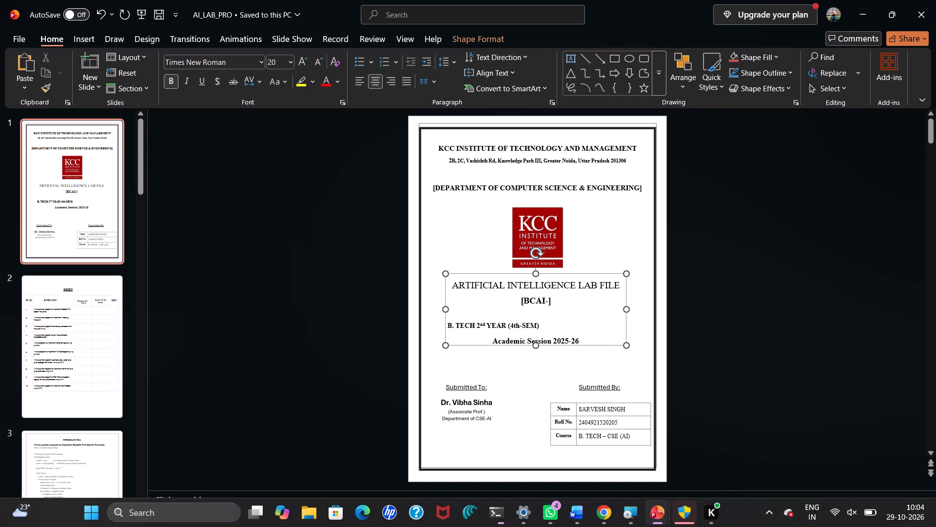
{"action": "type", "text": "55"}
{"action": "key", "text": "1"}
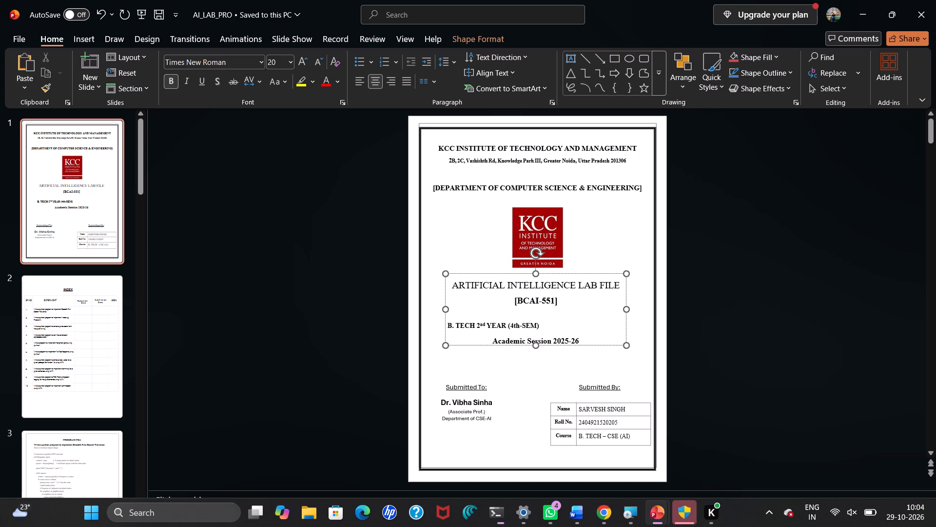
Update the B. TECH line on the cover to 3rd year and 5th semester.
{"action": "left_click", "coordinate": [479, 325]}
{"action": "key", "text": "BackSpace"}
{"action": "key", "text": "3"}
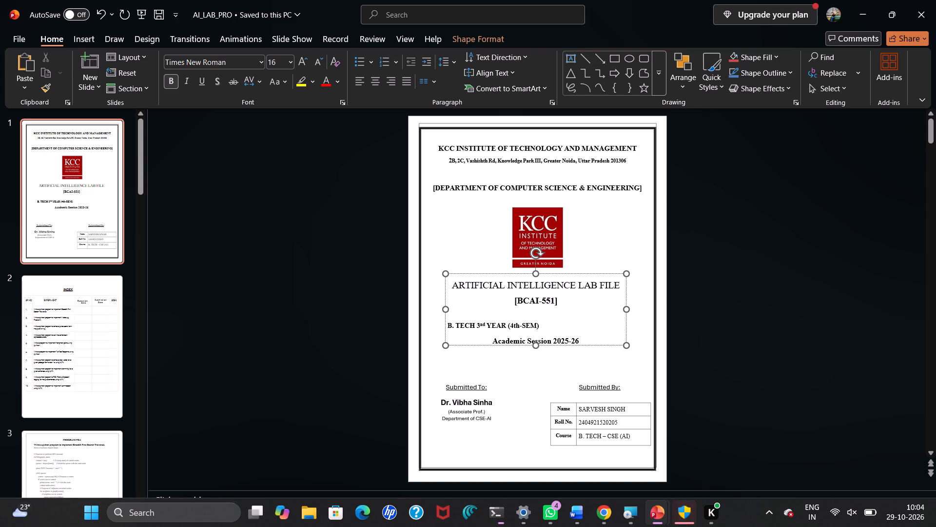
{"action": "left_click", "coordinate": [514, 325]}
{"action": "key", "text": "BackSpace"}
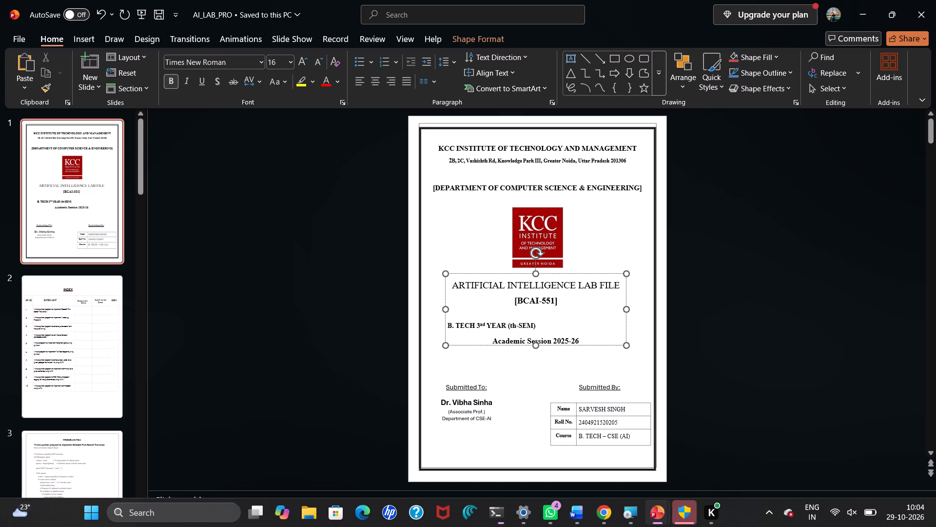
{"action": "key", "text": "5"}
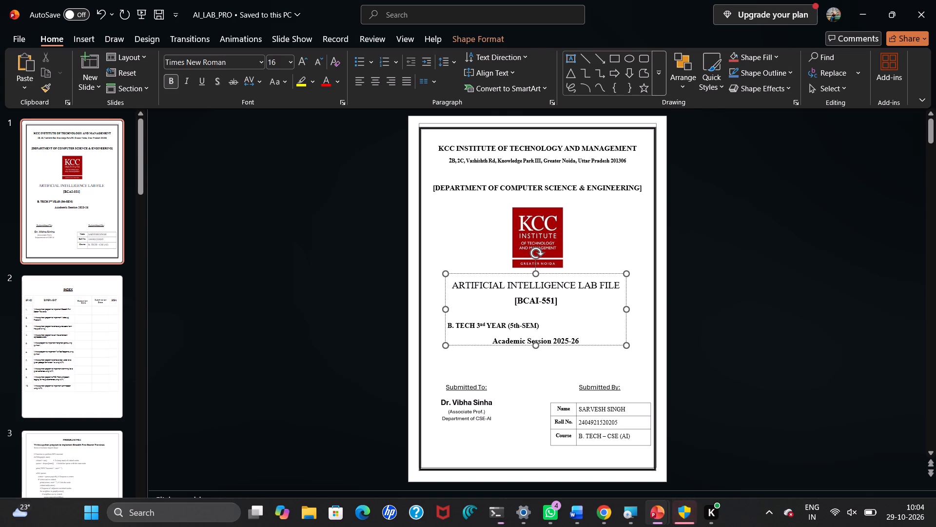
Set the academic session on the cover to 2026-27.
{"action": "left_click", "coordinate": [567, 341]}
{"action": "key", "text": "BackSpace"}
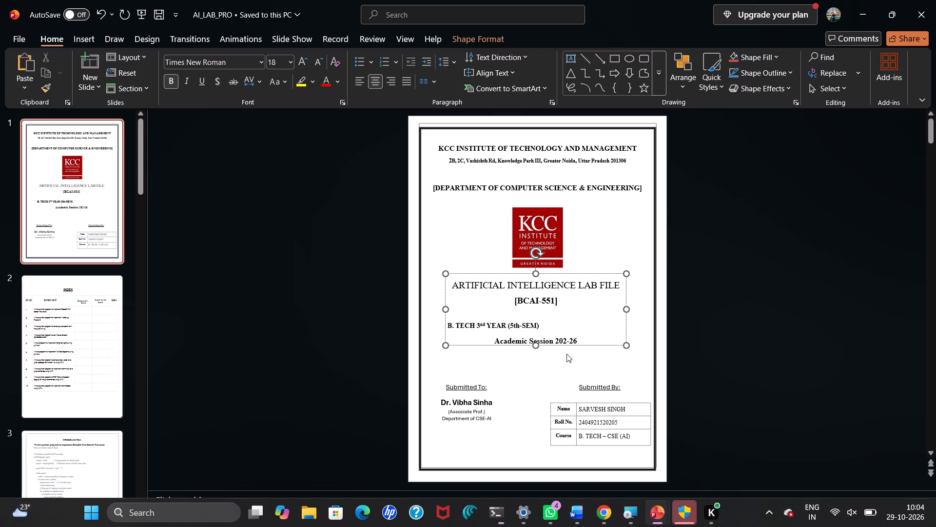
{"action": "key", "text": "6"}
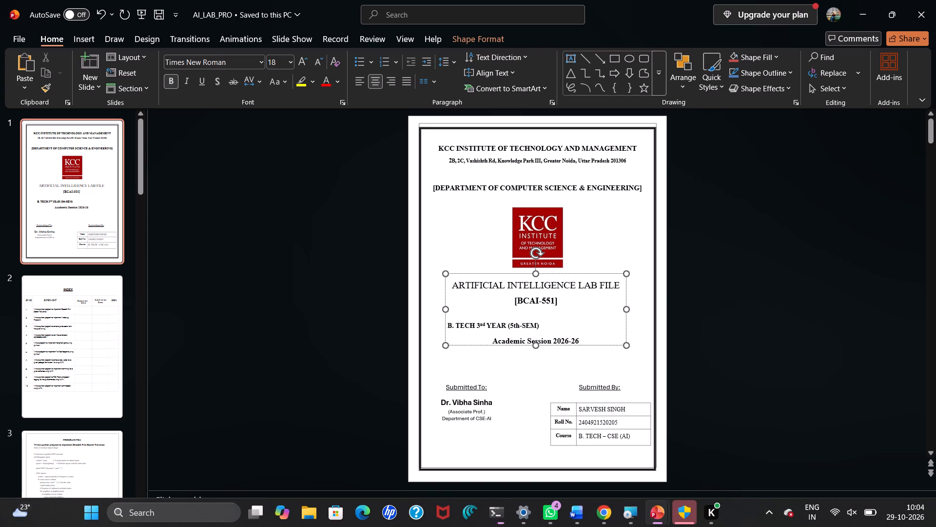
{"action": "left_click", "coordinate": [581, 340]}
{"action": "key", "text": "BackSpace"}
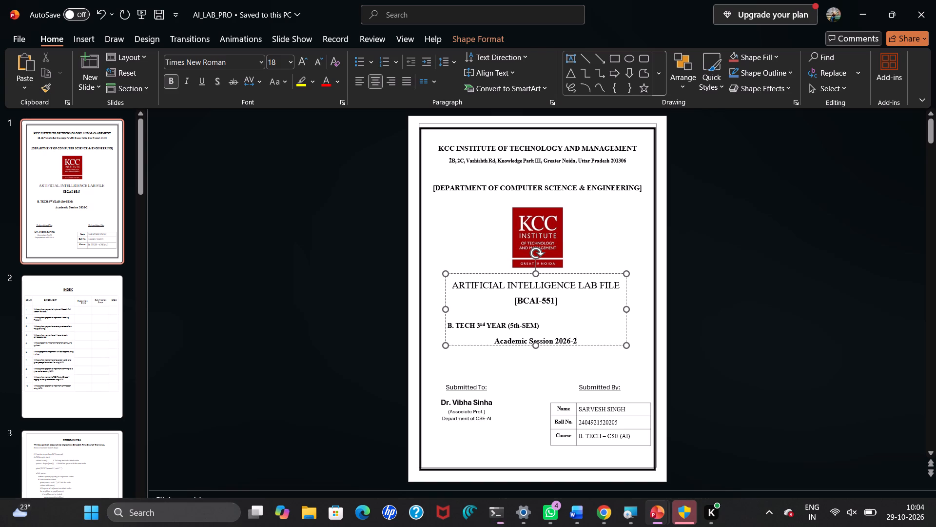
{"action": "key", "text": "7"}
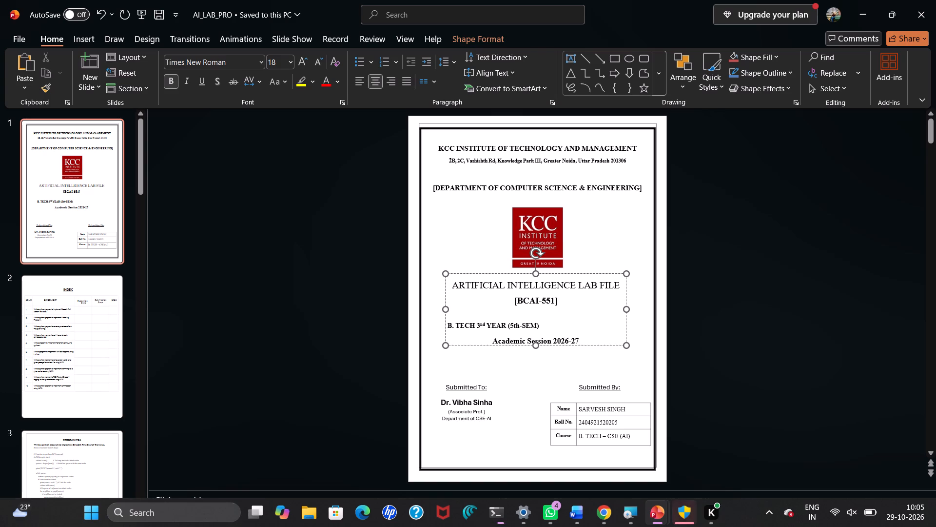
Centre-align all the lines in the subject details text box, from the lab title through the academic session.
{"action": "left_click_drag", "start_coordinate": [581, 341], "coordinate": [497, 276]}
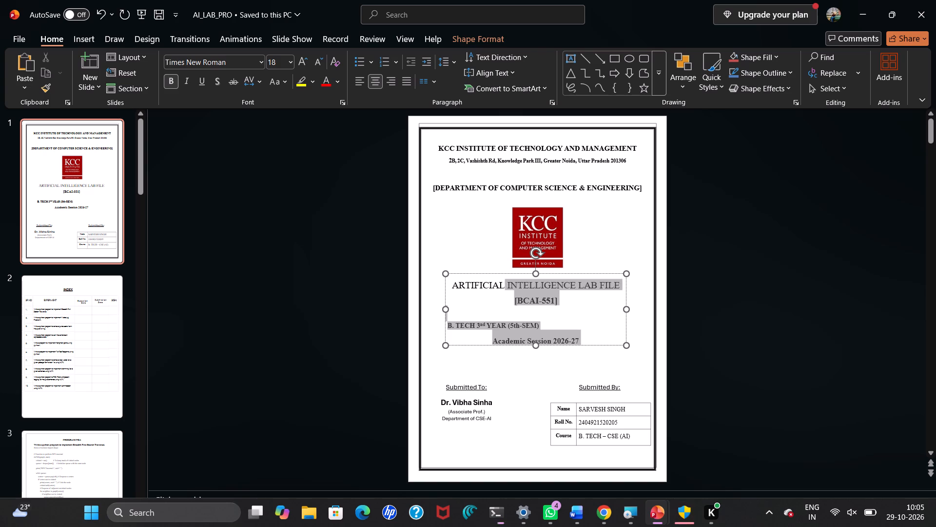
{"action": "left_click_drag", "start_coordinate": [497, 276], "coordinate": [436, 259]}
{"action": "left_click", "coordinate": [502, 233]}
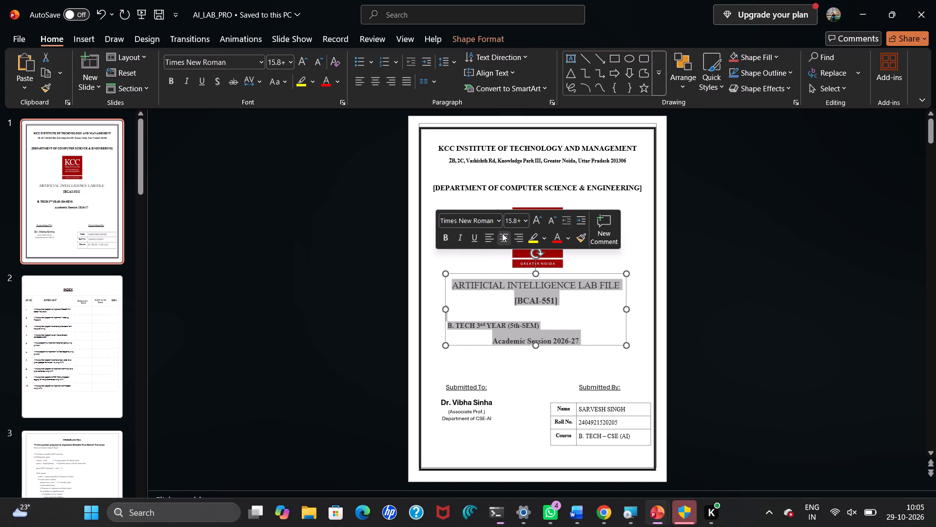
{"action": "left_click", "coordinate": [684, 318]}
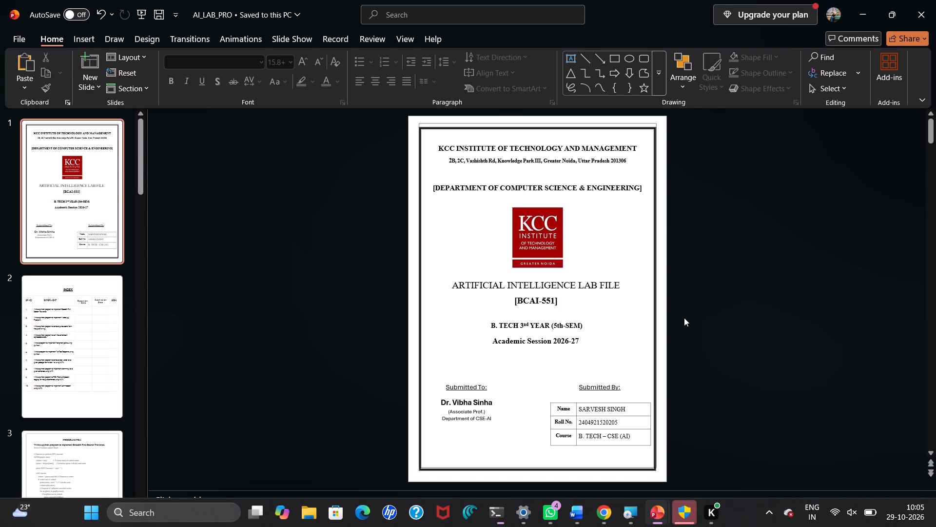
Close the gap in "B. TECH" on the year line and add an extra space before "3rd".
{"action": "left_click", "coordinate": [500, 324]}
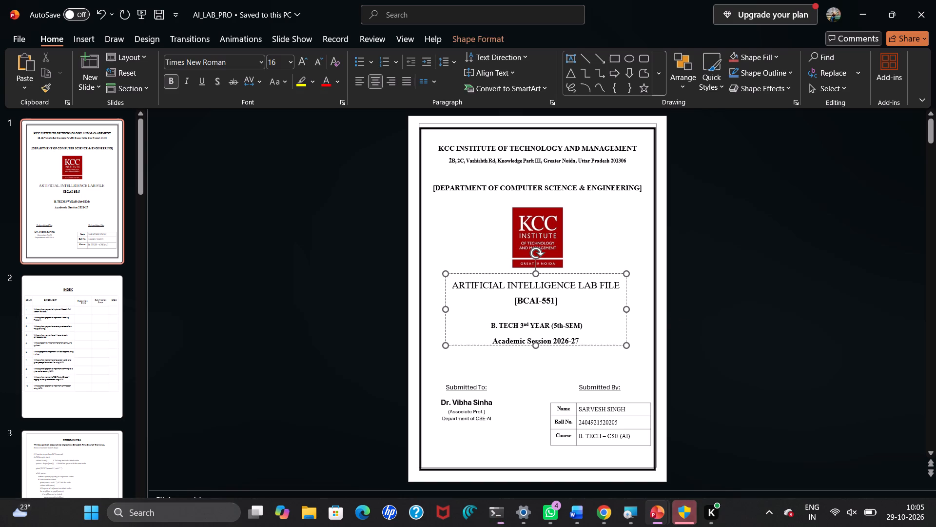
{"action": "key", "text": "BackSpace"}
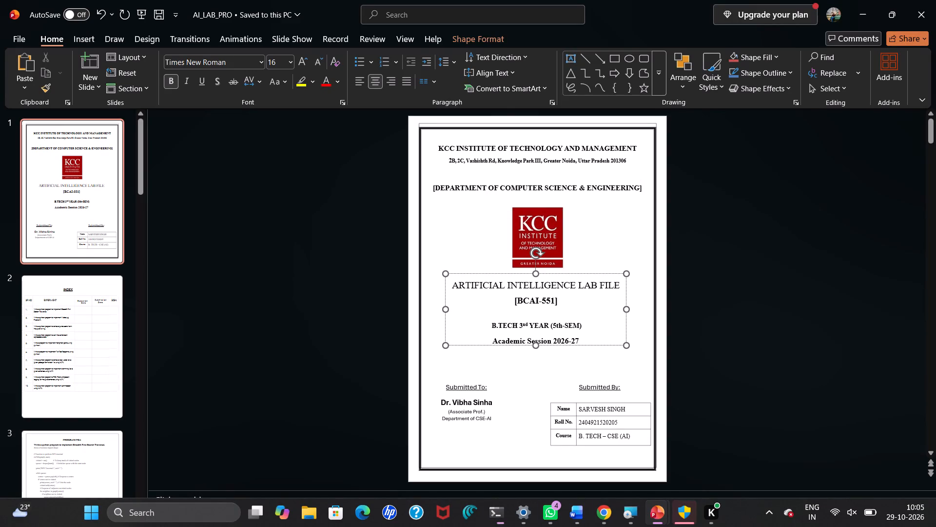
{"action": "left_click", "coordinate": [518, 324]}
{"action": "key", "text": "space"}
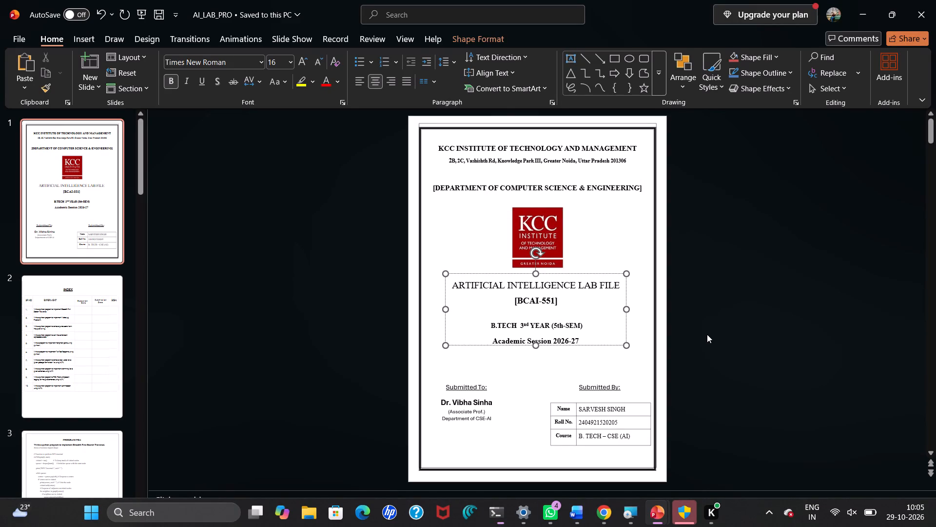
{"action": "left_click", "coordinate": [707, 334]}
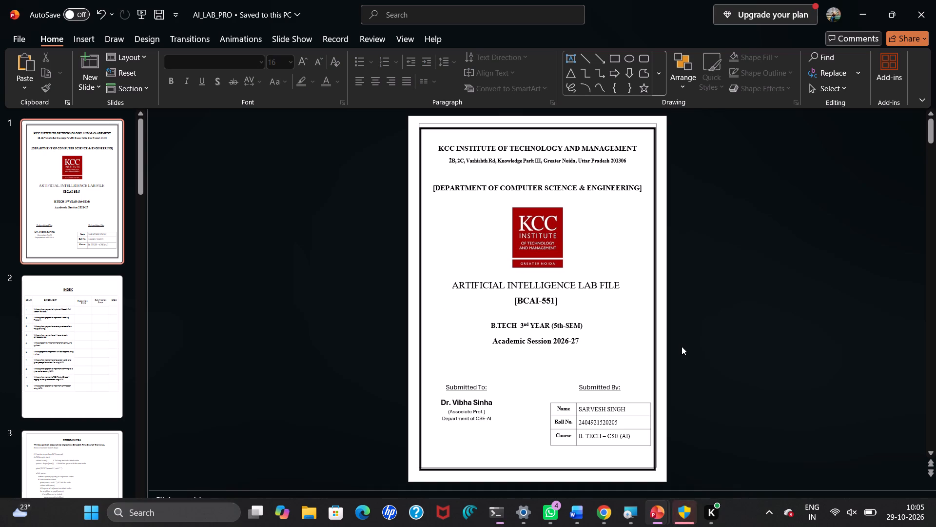
Go to the INDEX slide after the cover.
{"action": "key", "text": "Down"}
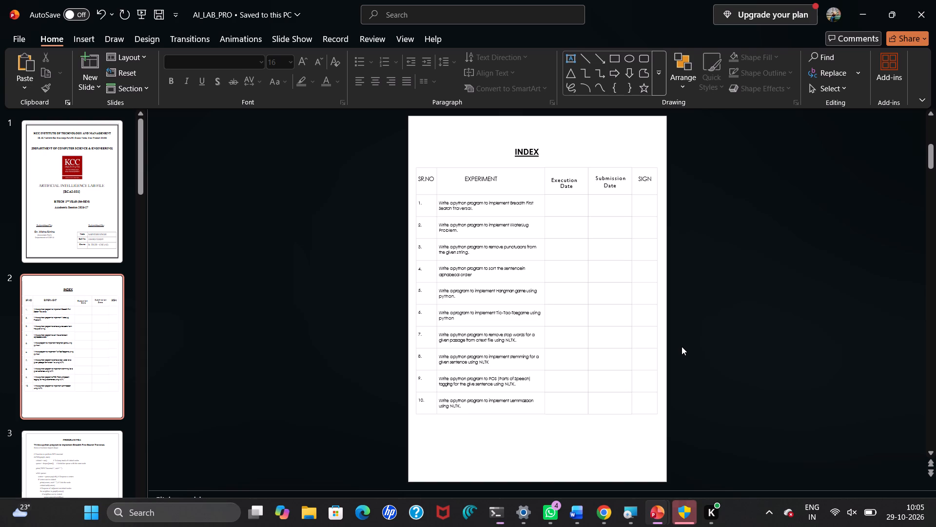
Return to the cover slide and change the "Course" label in the Submitted By table to "Section".
{"action": "left_click", "coordinate": [88, 203]}
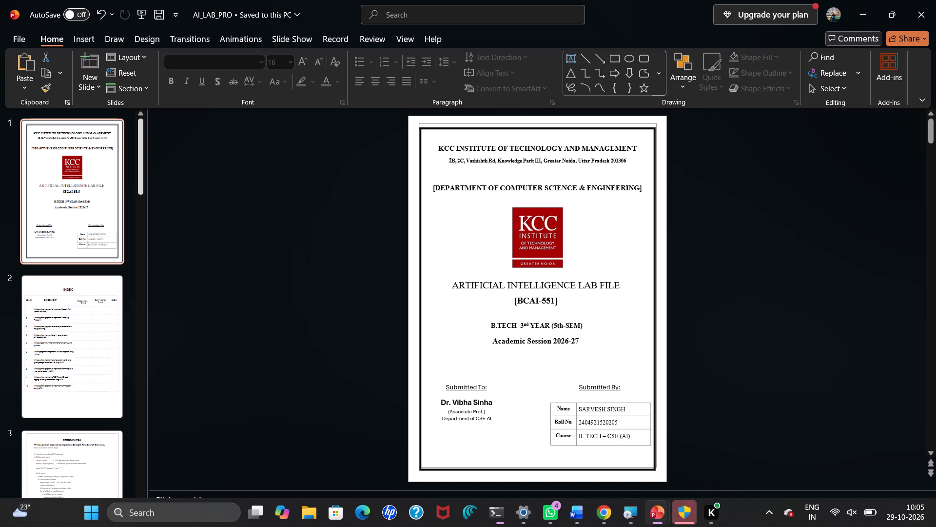
{"action": "left_click", "coordinate": [571, 437]}
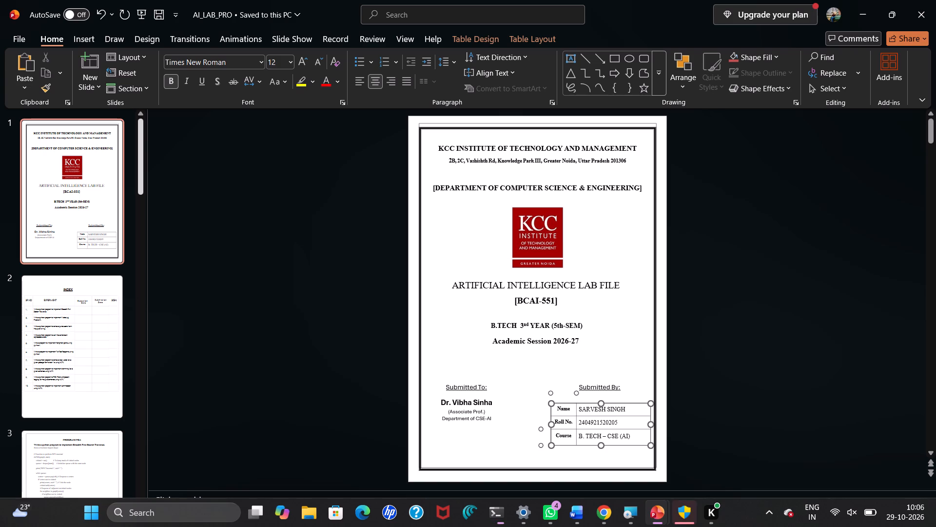
{"action": "key", "text": "BackSpace"}
{"action": "key", "text": "BackSpace"}
{"action": "key", "text": "BackSpace"}
{"action": "key", "text": "BackSpace"}
{"action": "key", "text": "BackSpace"}
{"action": "key", "text": "BackSpace"}
{"action": "key", "text": "shift+s"}
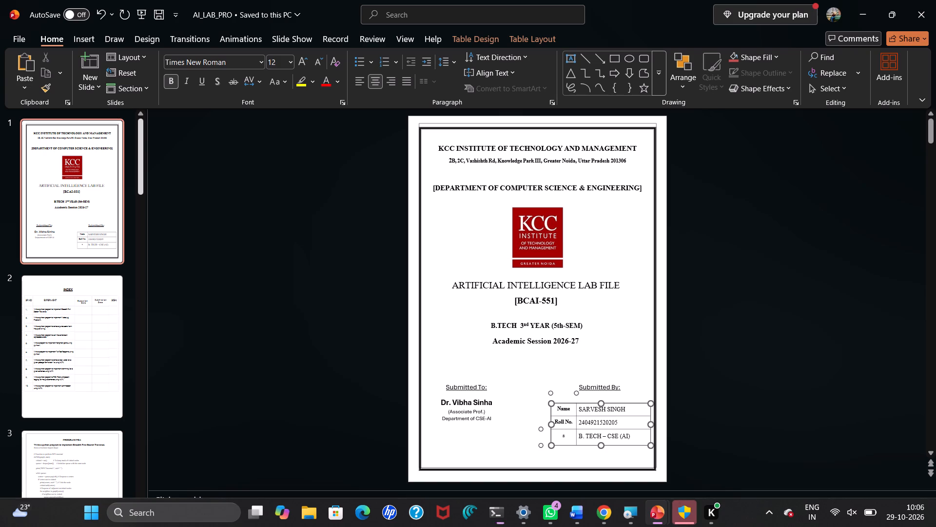
{"action": "key", "text": "BackSpace"}
{"action": "type", "text": "SEC"}
{"action": "key", "text": "BackSpace"}
{"action": "key", "text": "BackSpace"}
{"action": "key", "text": "e"}
{"action": "type", "text": "ction"}
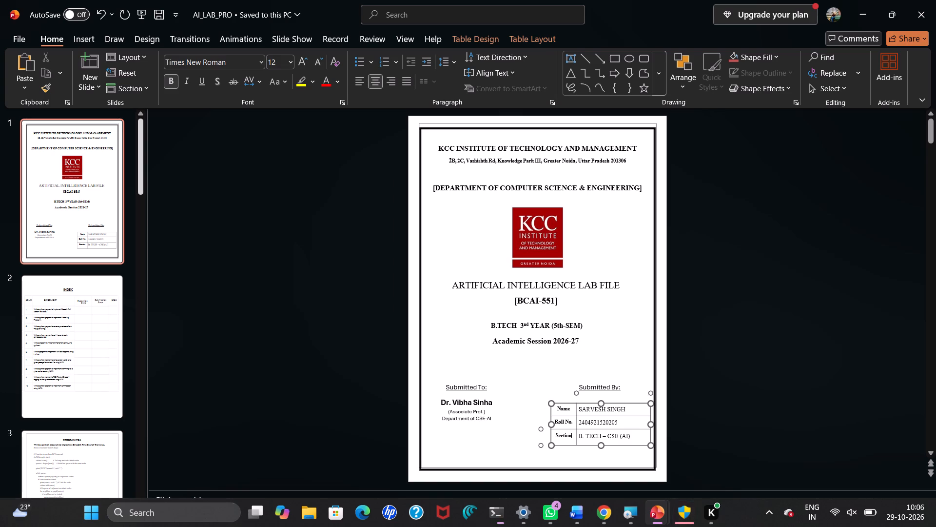
Remove the "B. TECH –" prefix from the Section value so that it starts with "CSE".
{"action": "left_click", "coordinate": [607, 436]}
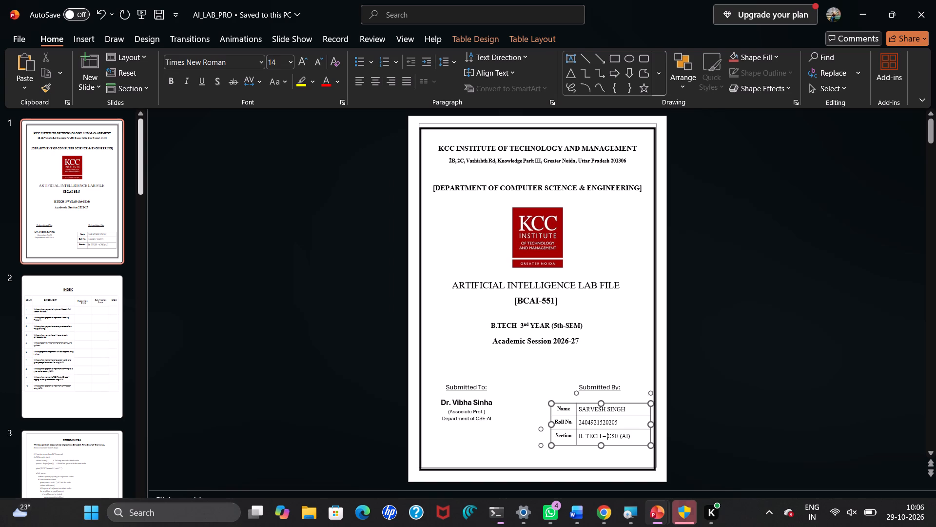
{"action": "key", "text": "BackSpace"}
{"action": "key", "text": "BackSpace"}
{"action": "key", "text": "BackSpace"}
{"action": "key", "text": "BackSpace"}
{"action": "key", "text": "BackSpace"}
{"action": "key", "text": "BackSpace"}
{"action": "key", "text": "BackSpace"}
{"action": "key", "text": "BackSpace"}
{"action": "key", "text": "BackSpace"}
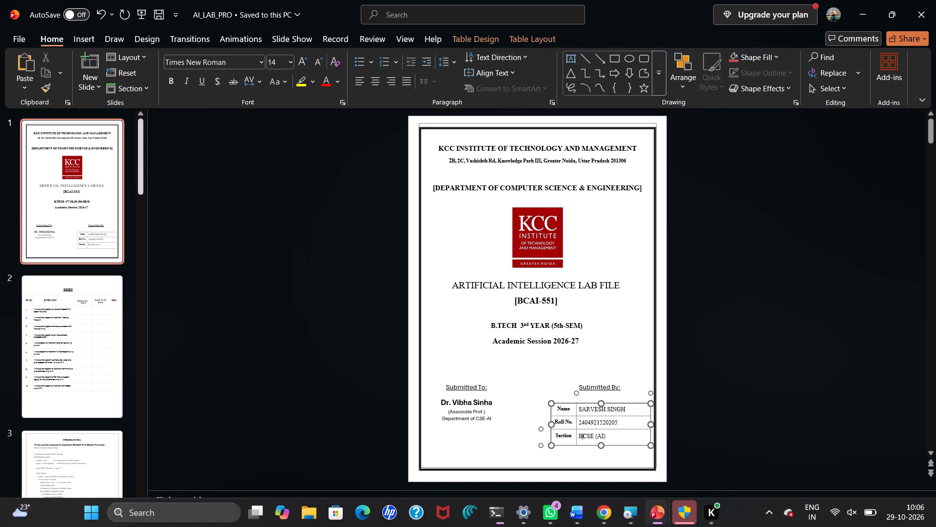
{"action": "key", "text": "BackSpace"}
Replace the brackets around AI in the Section value with a dash, making it "CSE - AI".
{"action": "left_click", "coordinate": [608, 438]}
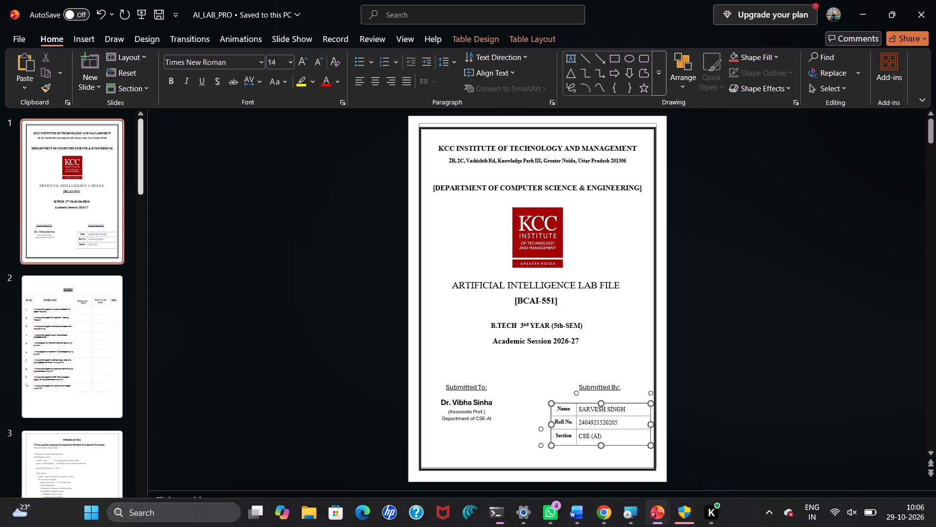
{"action": "key", "text": "BackSpace"}
{"action": "key", "text": "Left"}
{"action": "key", "text": "Left"}
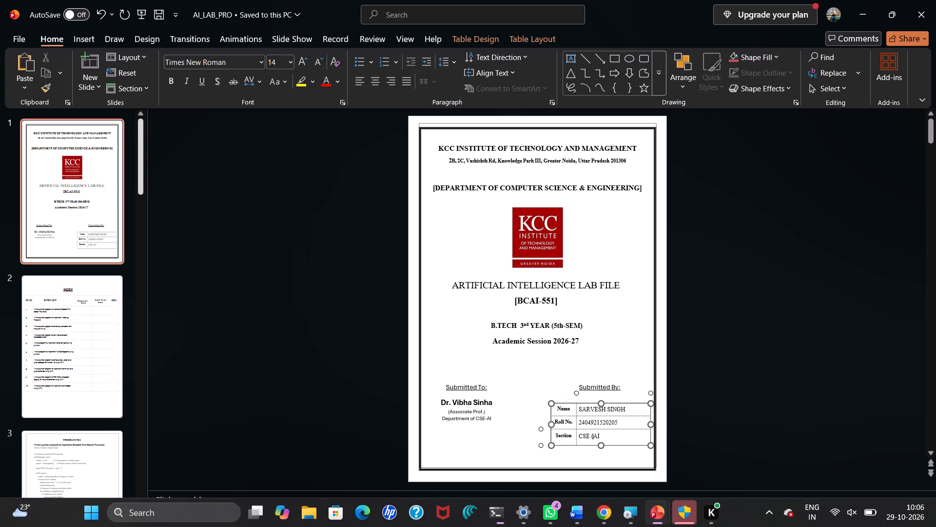
{"action": "key", "text": "BackSpace"}
{"action": "key", "text": "minus"}
{"action": "key", "text": "space"}
{"action": "key", "text": "Right"}
{"action": "key", "text": "Right"}
Add the group "(A2)" after "AI" in the Section value on the cover.
{"action": "key", "text": "space"}
{"action": "type", "text": "-"}
{"action": "key", "text": "space"}
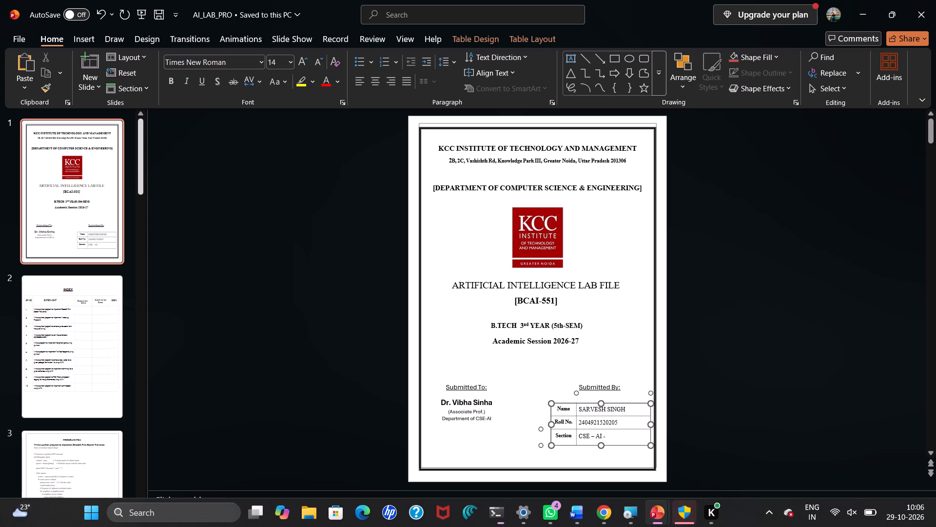
{"action": "key", "text": "2"}
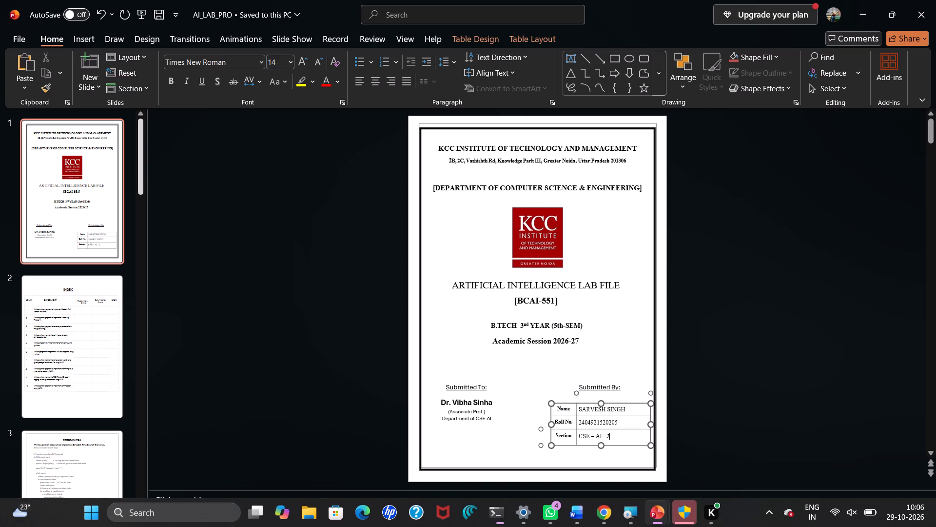
{"action": "key", "text": "Left"}
{"action": "key", "text": "shift+a"}
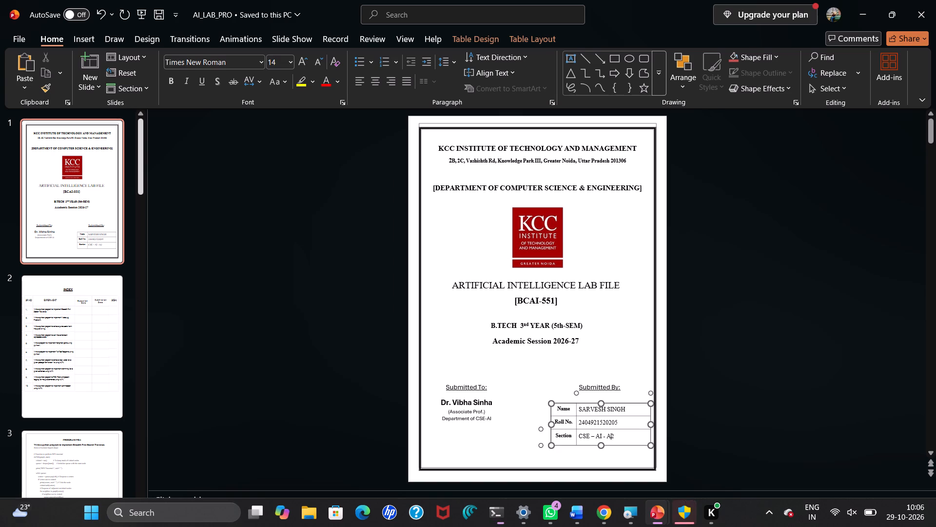
{"action": "key", "text": "Left"}
{"action": "key", "text": "BackSpace"}
{"action": "key", "text": "BackSpace"}
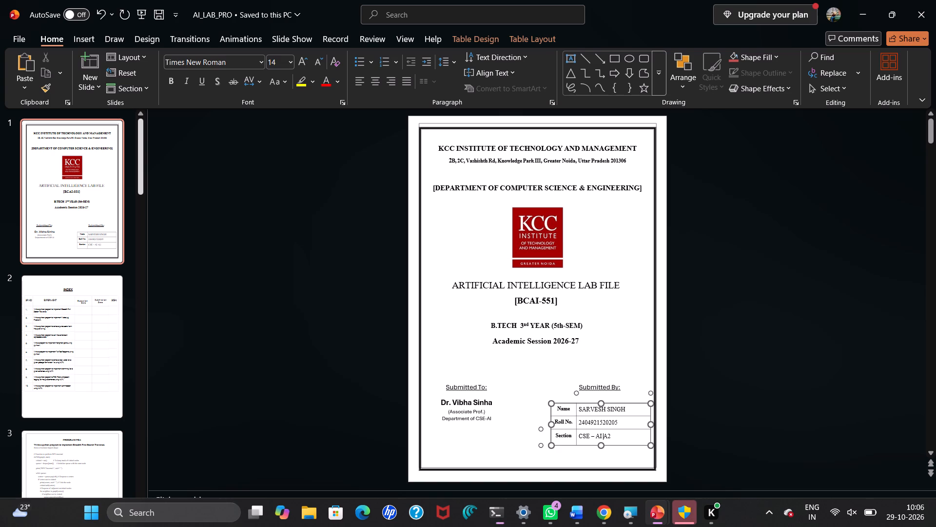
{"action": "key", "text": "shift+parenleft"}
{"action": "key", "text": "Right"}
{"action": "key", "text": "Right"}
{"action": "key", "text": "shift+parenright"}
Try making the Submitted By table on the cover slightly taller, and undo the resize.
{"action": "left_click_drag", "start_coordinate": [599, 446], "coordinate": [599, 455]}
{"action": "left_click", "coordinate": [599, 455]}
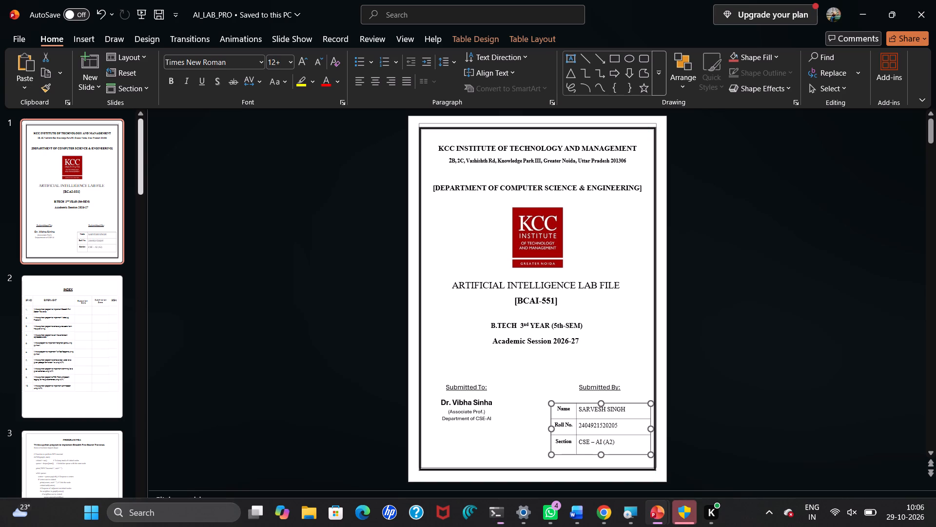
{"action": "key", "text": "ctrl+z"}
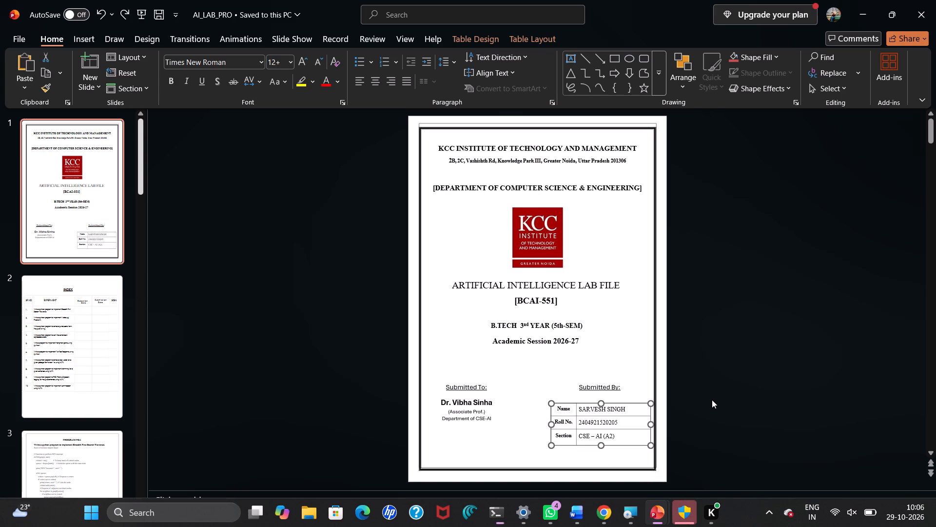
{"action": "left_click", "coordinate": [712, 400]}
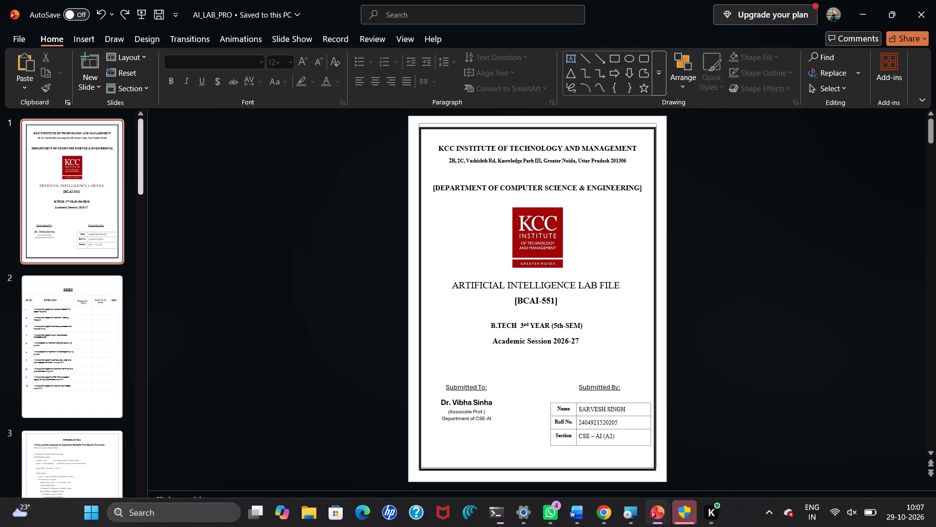
Move the "(Associate Prof.) Department of CSE-AI" text box slightly down, keeping it centred beneath the Submitted To heading.
{"action": "left_click", "coordinate": [469, 406]}
{"action": "left_click", "coordinate": [472, 421]}
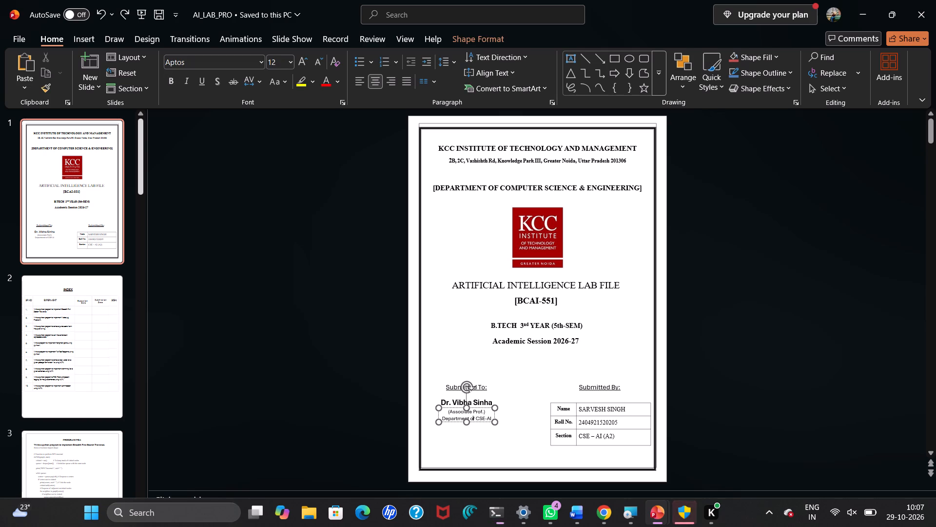
{"action": "left_click_drag", "start_coordinate": [474, 423], "coordinate": [474, 431]}
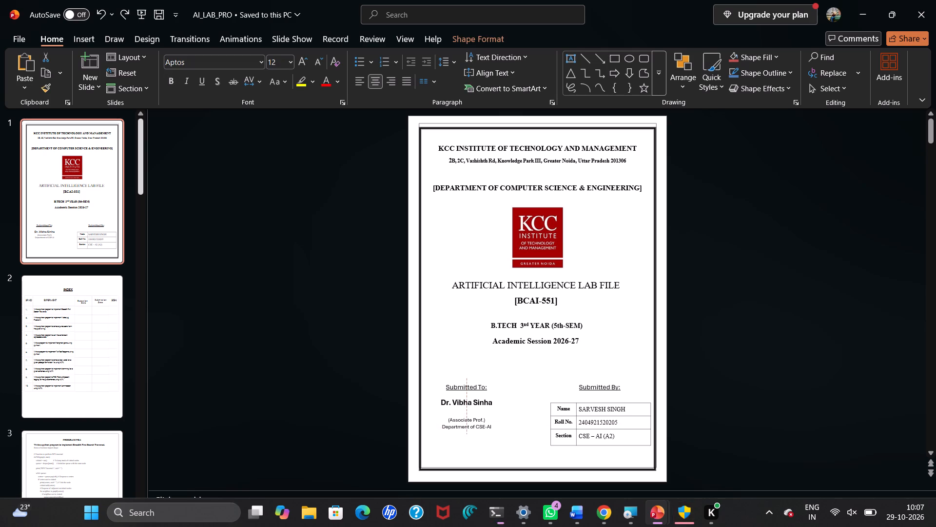
{"action": "left_click_drag", "start_coordinate": [474, 431], "coordinate": [473, 433]}
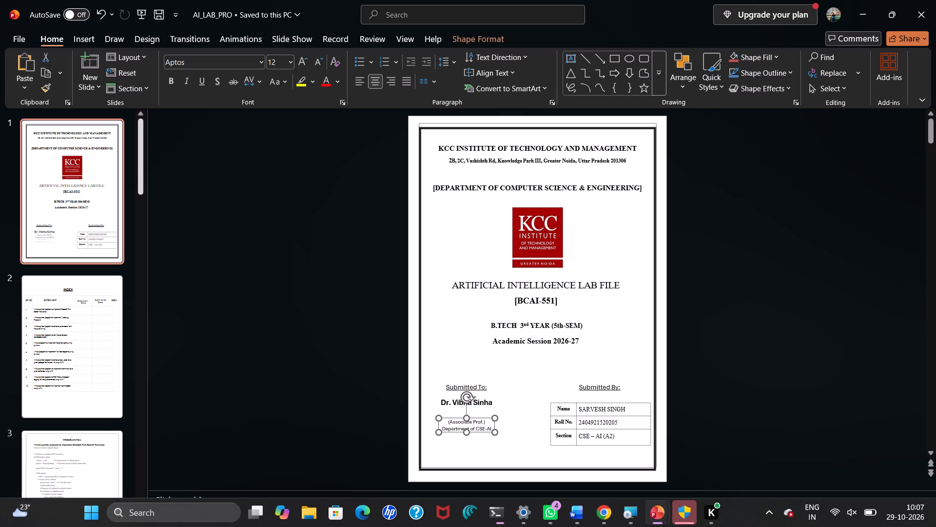
Move the faculty name slightly down, level with the Name row of the Submitted By table and left-aligned as before.
{"action": "left_click", "coordinate": [480, 402]}
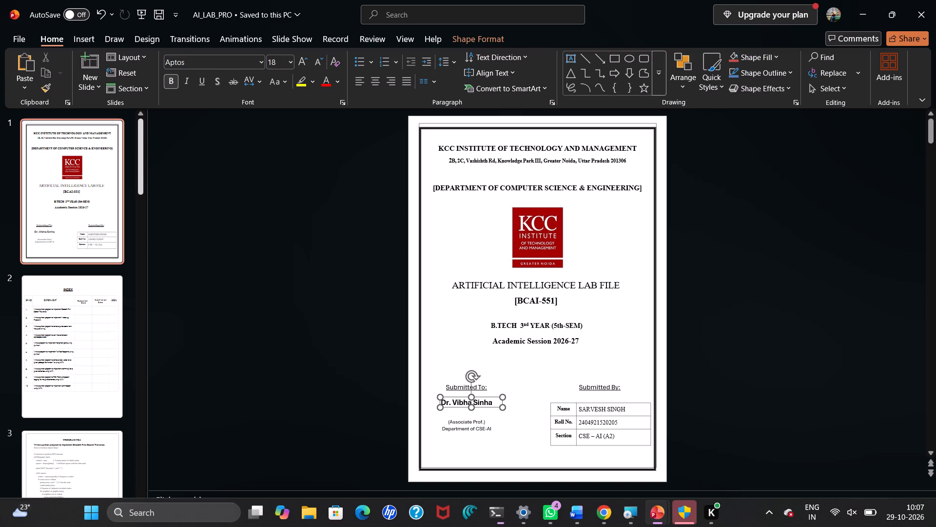
{"action": "left_click_drag", "start_coordinate": [481, 407], "coordinate": [481, 415]}
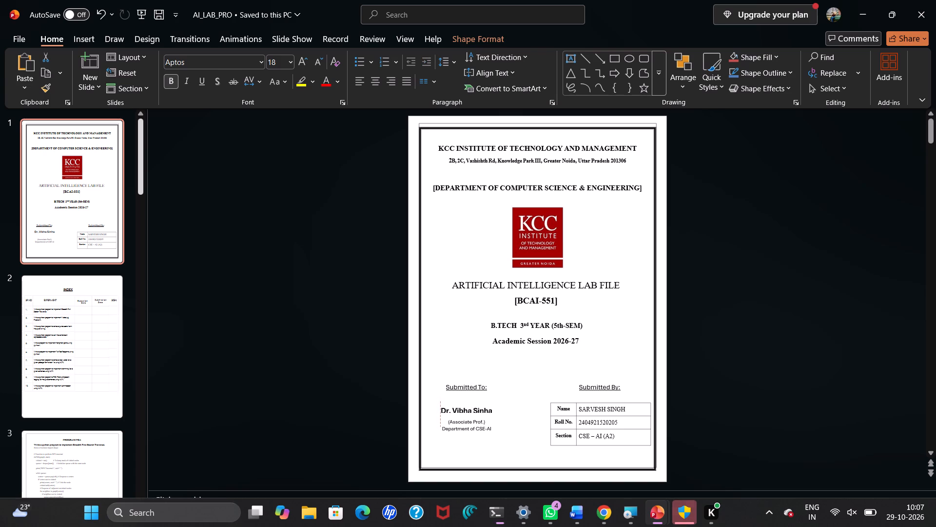
{"action": "left_click_drag", "start_coordinate": [481, 415], "coordinate": [482, 413]}
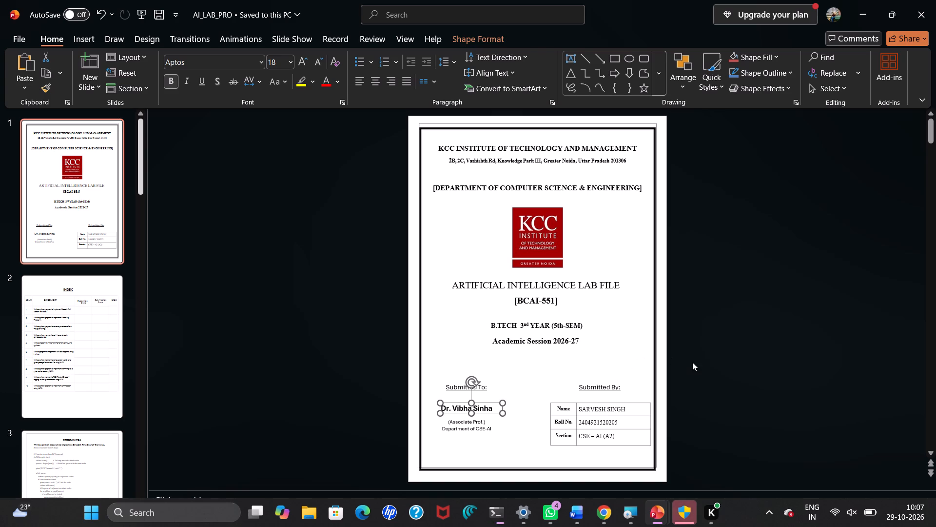
Nudge the "(Associate Prof.) Department of CSE-AI" text box up so it sits just beneath the faculty name.
{"action": "left_click", "coordinate": [456, 426]}
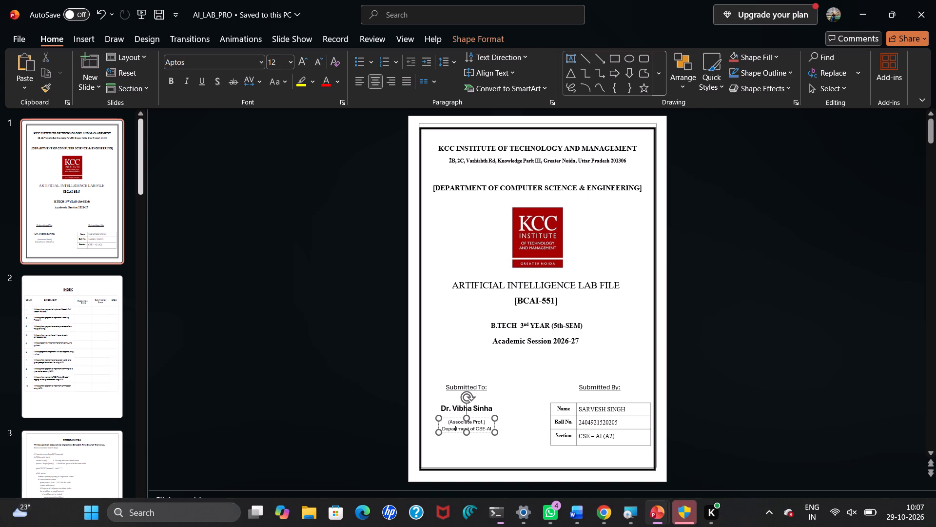
{"action": "left_click", "coordinate": [460, 433]}
{"action": "key", "text": "Up"}
{"action": "key", "text": "Up"}
{"action": "key", "text": "Down"}
{"action": "key", "text": "Up"}
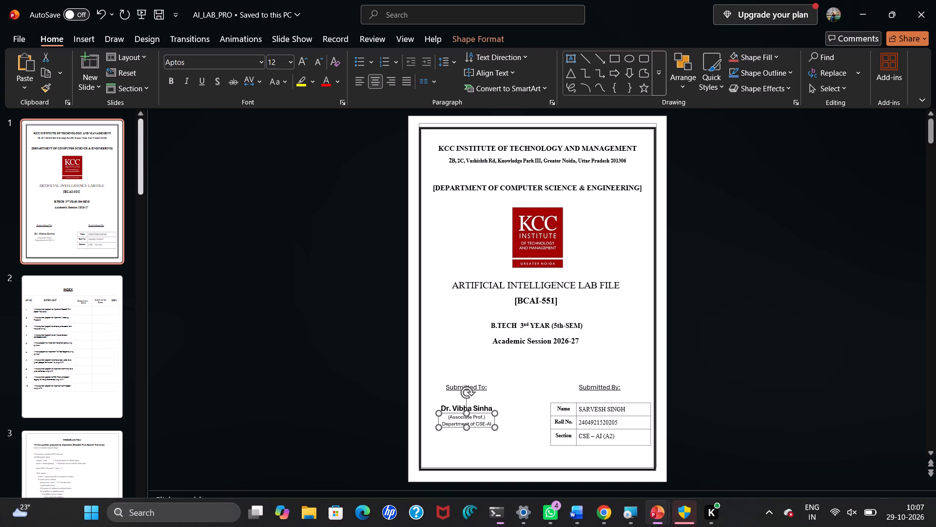
{"action": "left_click", "coordinate": [742, 415]}
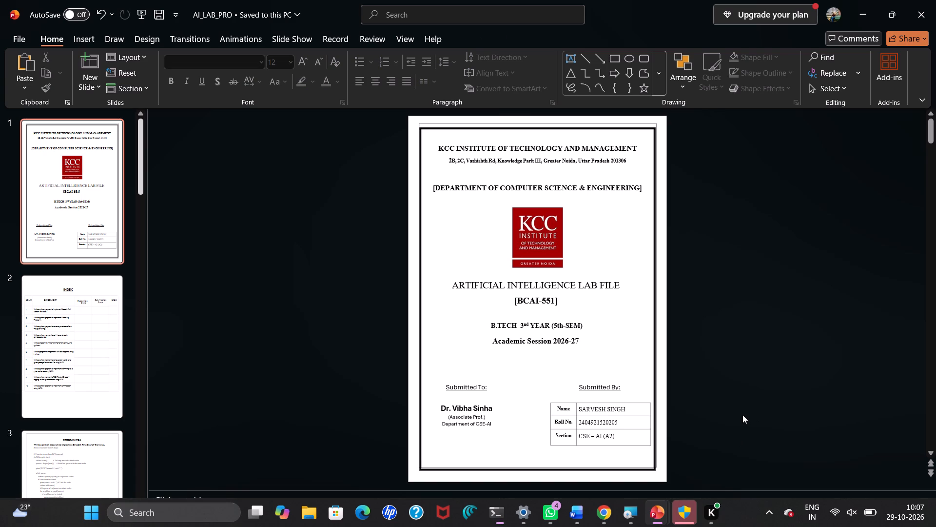
Go to the INDEX slide.
{"action": "key", "text": "Down"}
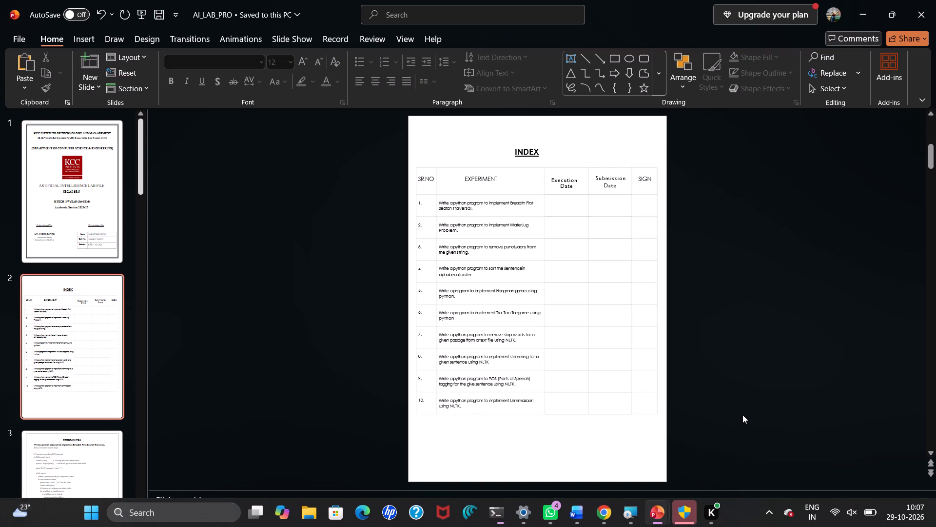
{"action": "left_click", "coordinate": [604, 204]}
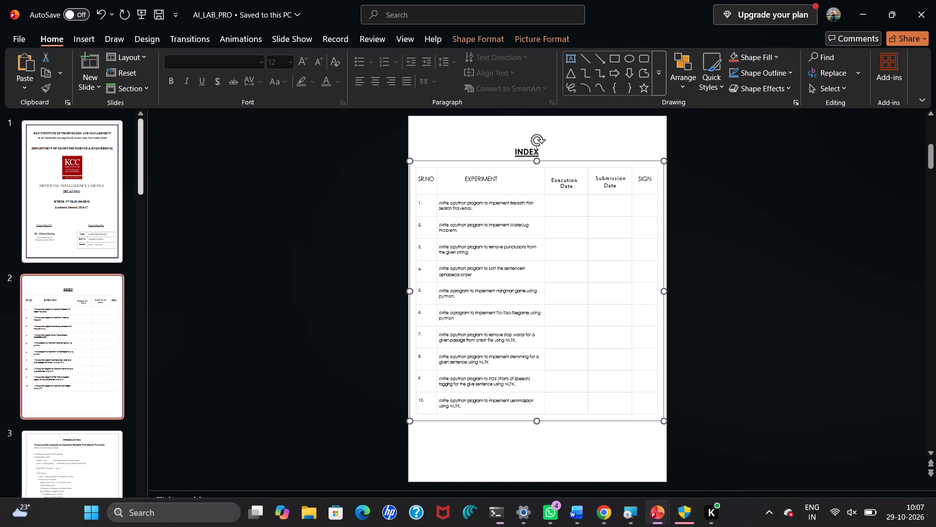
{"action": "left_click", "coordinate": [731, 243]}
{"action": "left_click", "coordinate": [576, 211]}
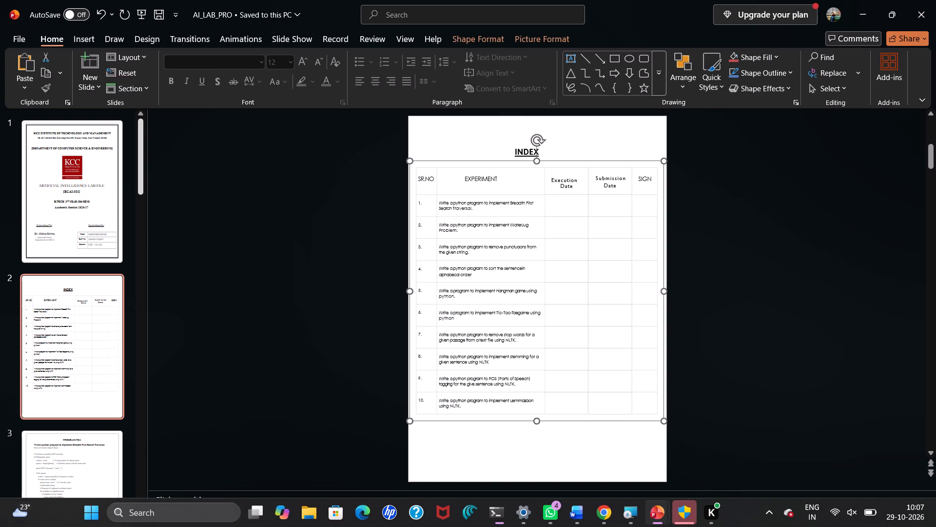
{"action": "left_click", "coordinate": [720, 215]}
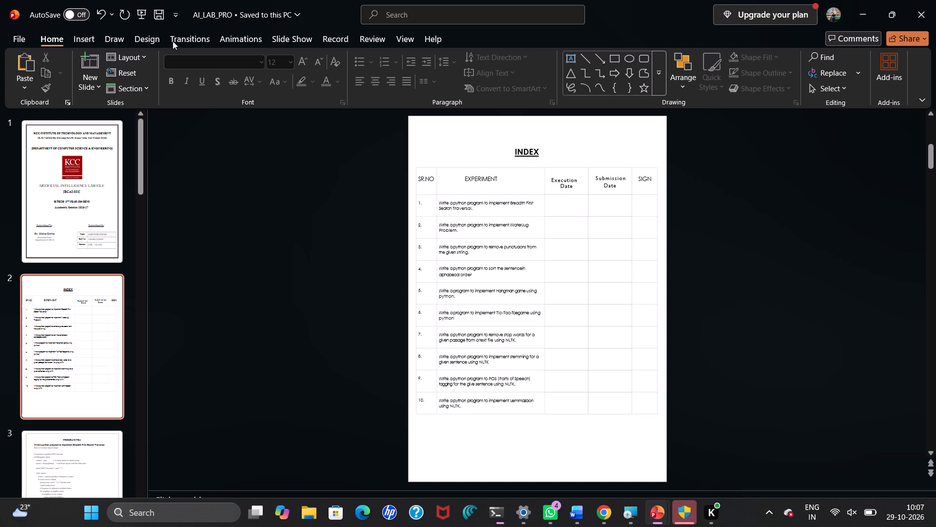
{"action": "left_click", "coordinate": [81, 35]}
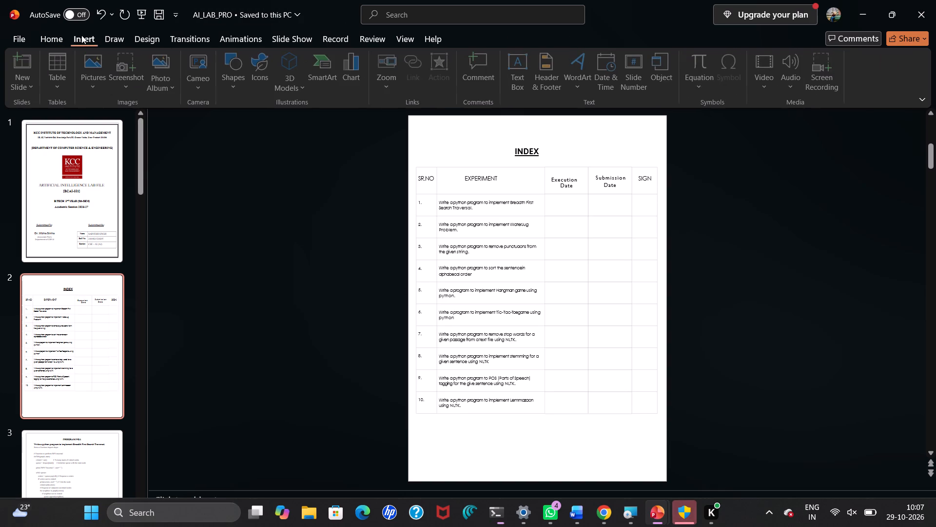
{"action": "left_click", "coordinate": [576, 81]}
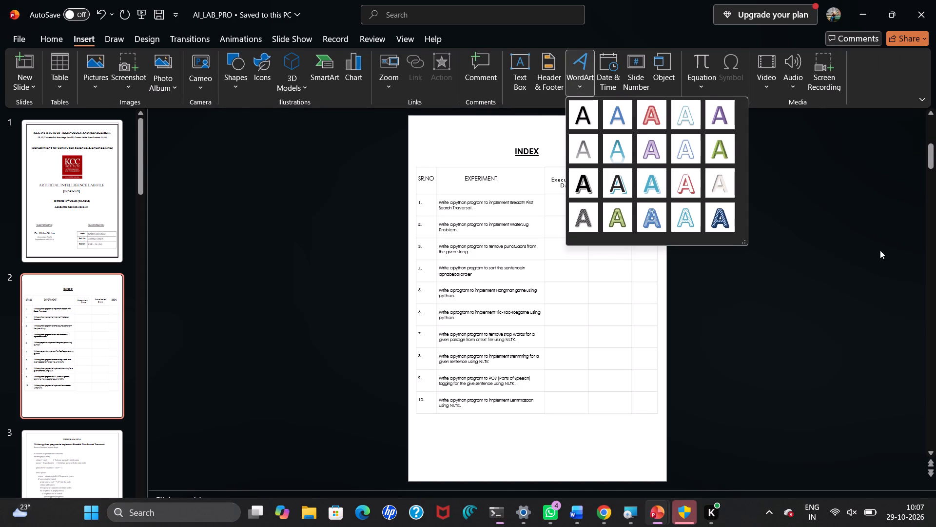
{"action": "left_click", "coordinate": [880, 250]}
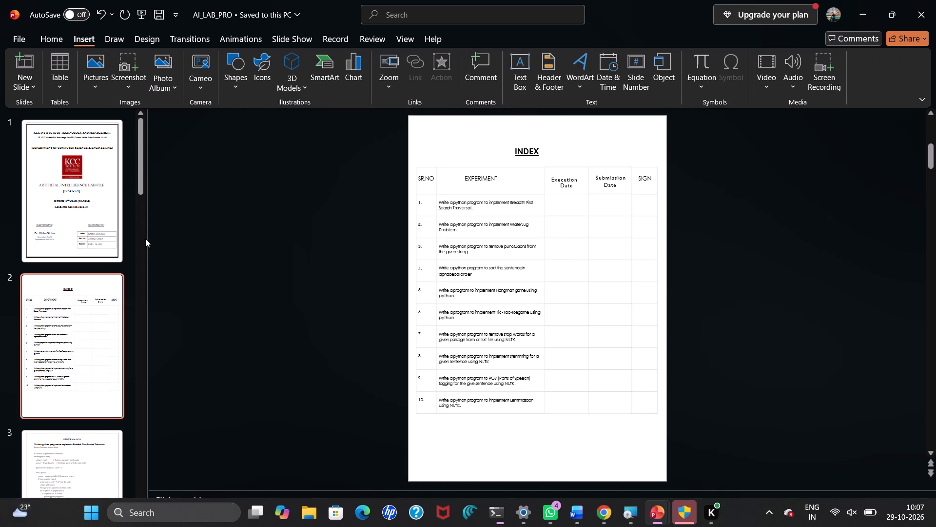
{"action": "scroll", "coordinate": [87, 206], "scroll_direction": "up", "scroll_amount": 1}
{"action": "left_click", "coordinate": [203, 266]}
Insert a WordArt text box in the plain black fill style on the INDEX slide and set its font size to 12.
{"action": "left_click", "coordinate": [578, 80]}
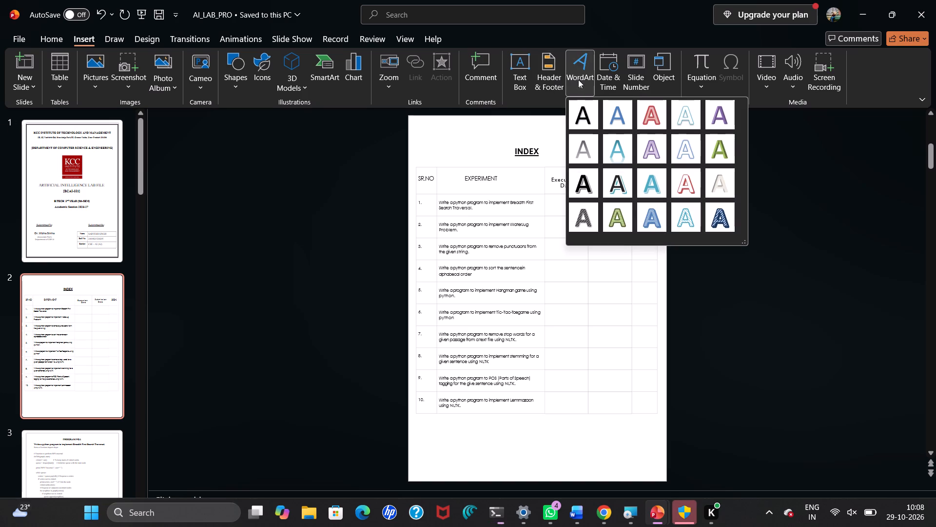
{"action": "left_click", "coordinate": [585, 114]}
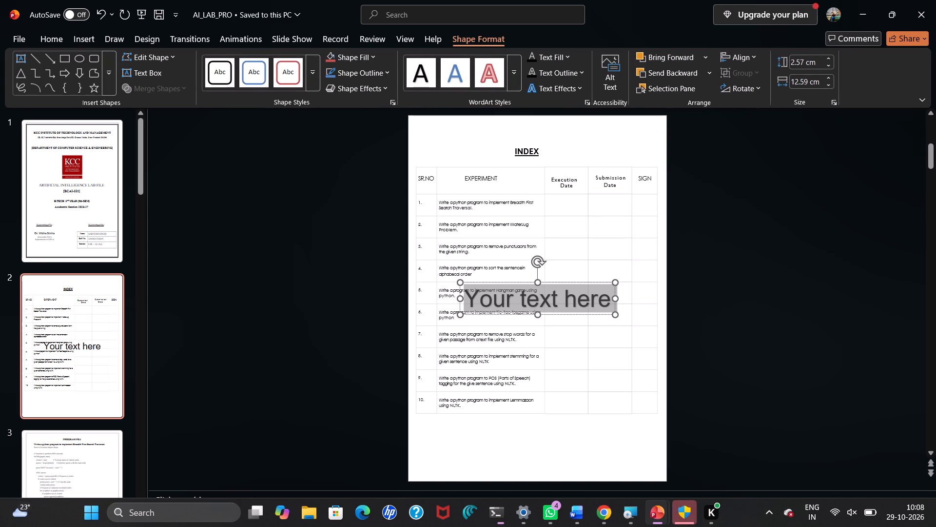
{"action": "right_click", "coordinate": [539, 296]}
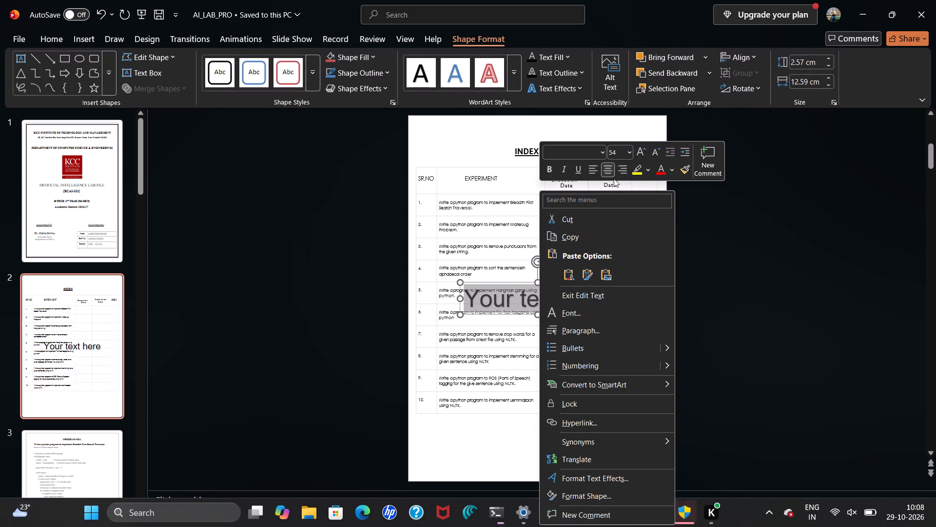
{"action": "left_click", "coordinate": [629, 151]}
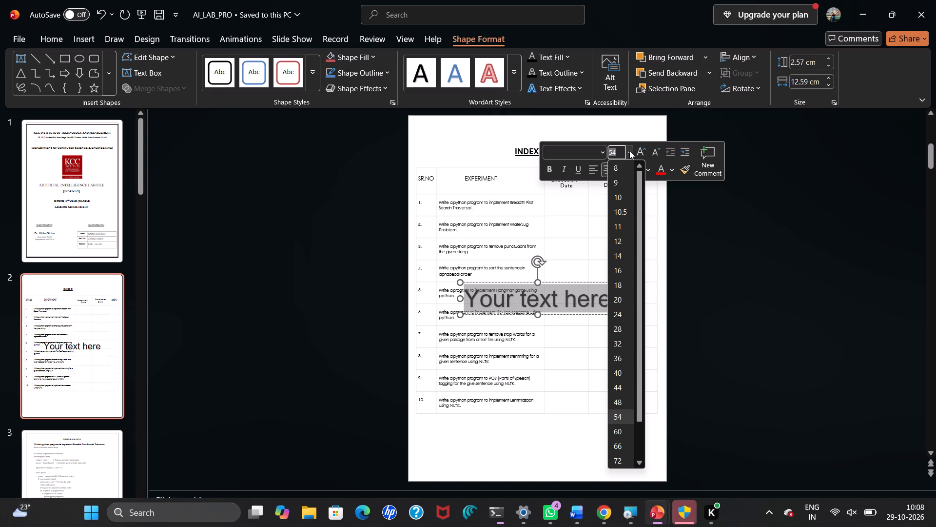
{"action": "left_click", "coordinate": [622, 245]}
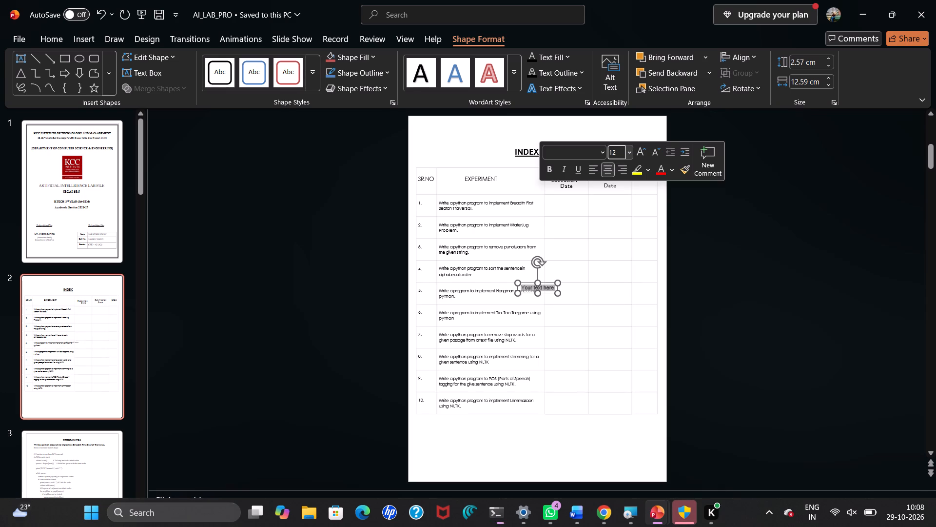
Replace the placeholder text in the new INDEX slide text box with the date "8 / 09 / 2026".
{"action": "key", "text": "BackSpace"}
{"action": "key", "text": "BackSpace"}
{"action": "left_click", "coordinate": [541, 285]}
{"action": "triple_click", "coordinate": [545, 285]}
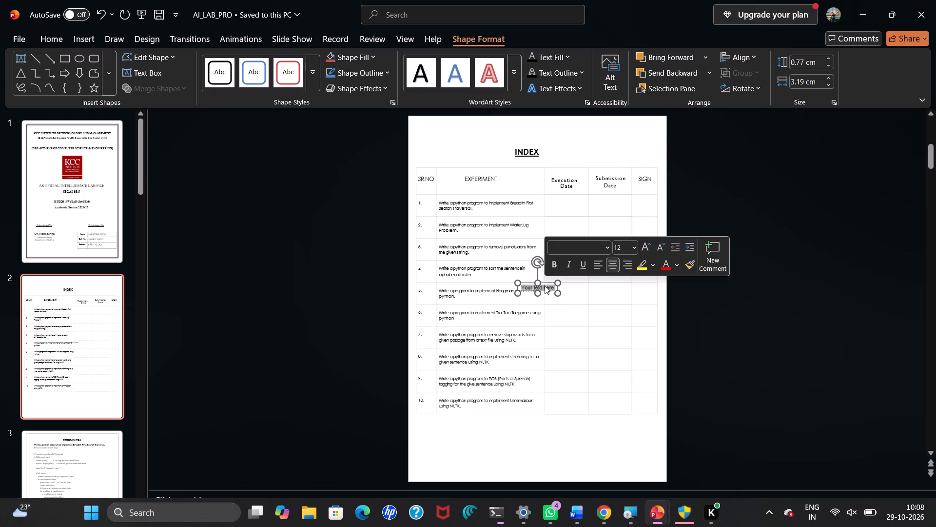
{"action": "key", "text": "BackSpace"}
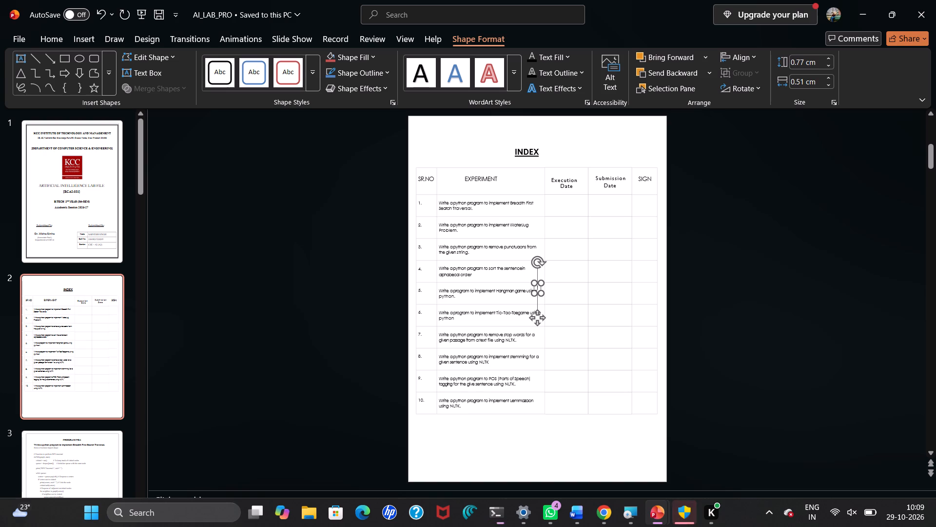
{"action": "key", "text": "8"}
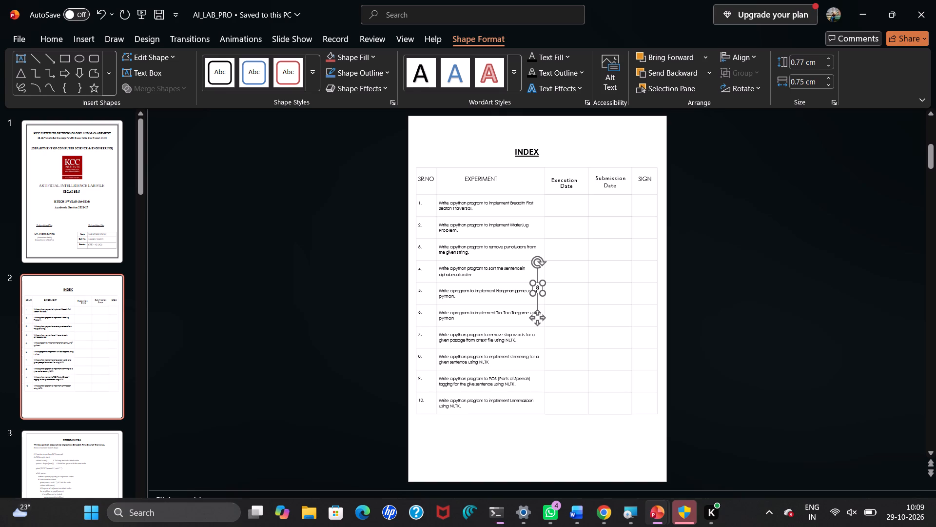
{"action": "key", "text": "space"}
{"action": "type", "text": "/"}
{"action": "key", "text": "space"}
{"action": "type", "text": "09"}
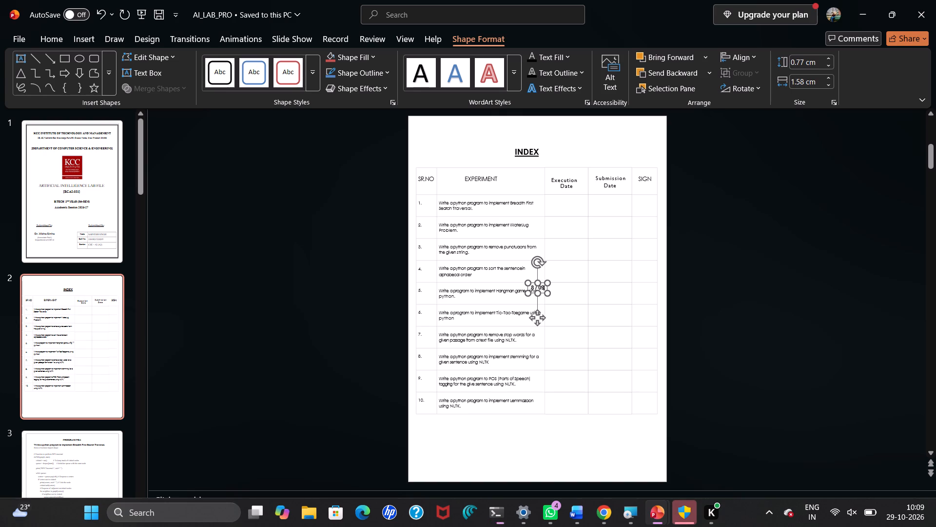
{"action": "key", "text": "space"}
{"action": "type", "text": "/"}
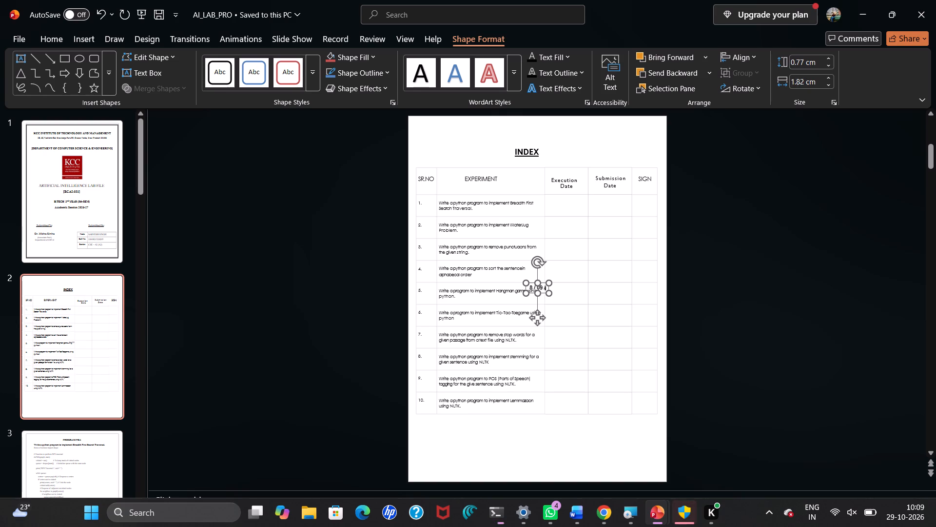
{"action": "key", "text": "space"}
{"action": "type", "text": "200"}
{"action": "key", "text": "BackSpace"}
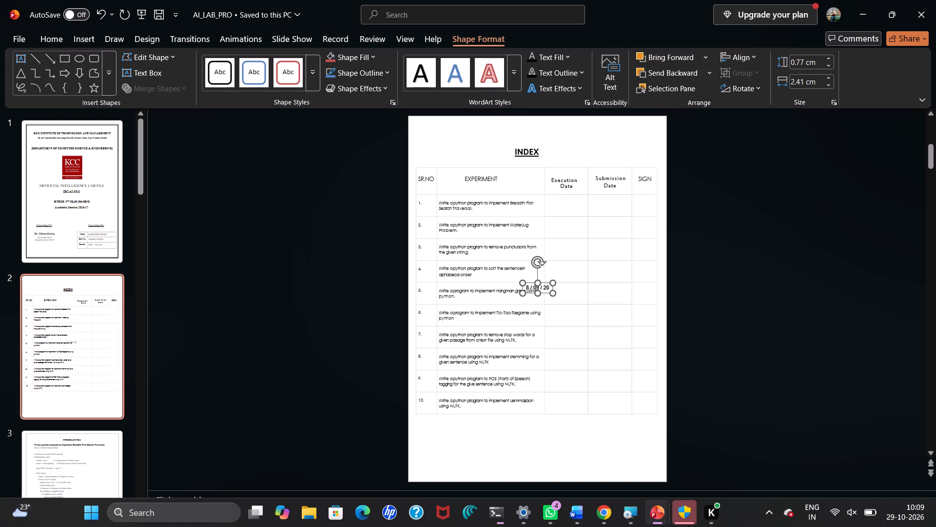
{"action": "key", "text": "2"}
{"action": "key", "text": "0"}
{"action": "key", "text": "BackSpace"}
{"action": "key", "text": "6"}
Add a leading zero to the day so the date reads "08 / 09 / 2026".
{"action": "key", "text": "Left"}
{"action": "key", "text": "Left"}
{"action": "key", "text": "Left"}
{"action": "key", "text": "Left"}
{"action": "key", "text": "Left"}
{"action": "key", "text": "Left"}
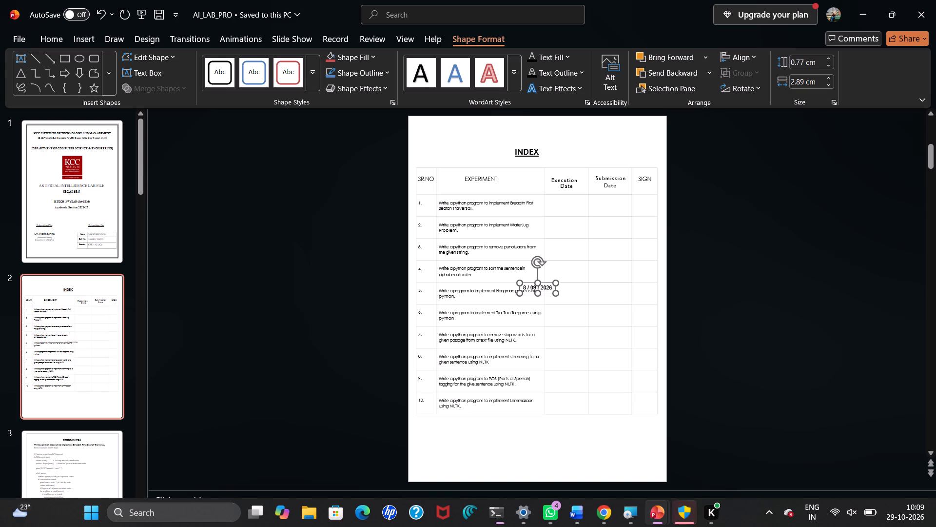
{"action": "key", "text": "Left"}
{"action": "key", "text": "Left"}
{"action": "key", "text": "Left"}
{"action": "key", "text": "Left"}
{"action": "key", "text": "Left"}
{"action": "key", "text": "Left"}
{"action": "key", "text": "Left"}
{"action": "key", "text": "0"}
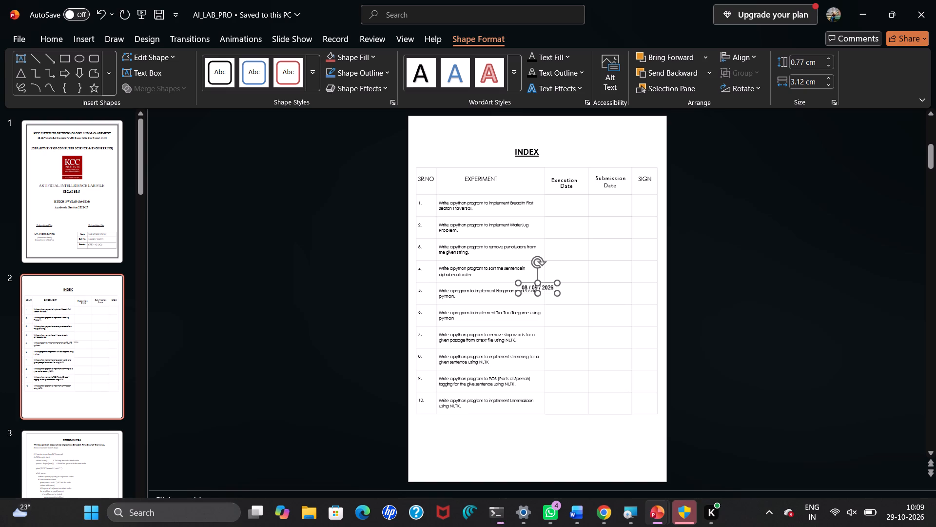
Move the date text box into the Execution Date cell of experiment 1 in the INDEX table.
{"action": "left_click_drag", "start_coordinate": [547, 283], "coordinate": [574, 202]}
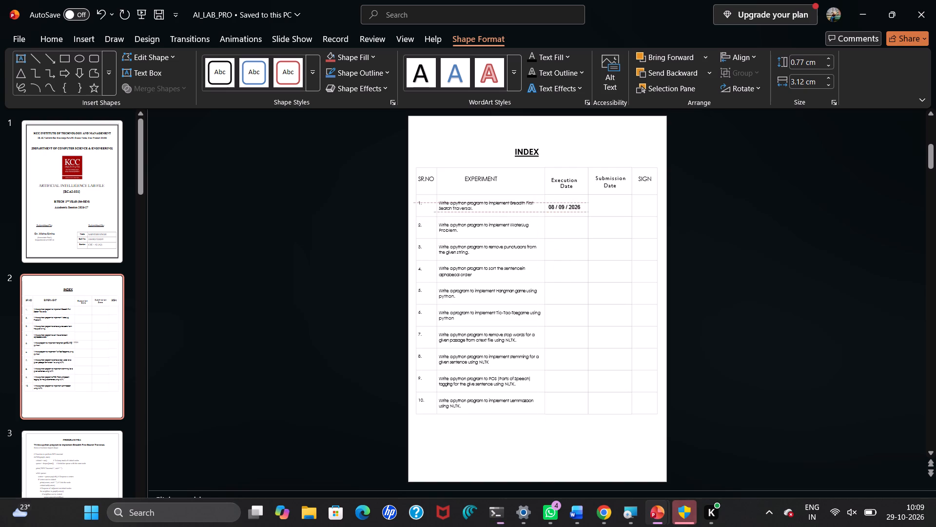
{"action": "left_click_drag", "start_coordinate": [574, 202], "coordinate": [574, 202]}
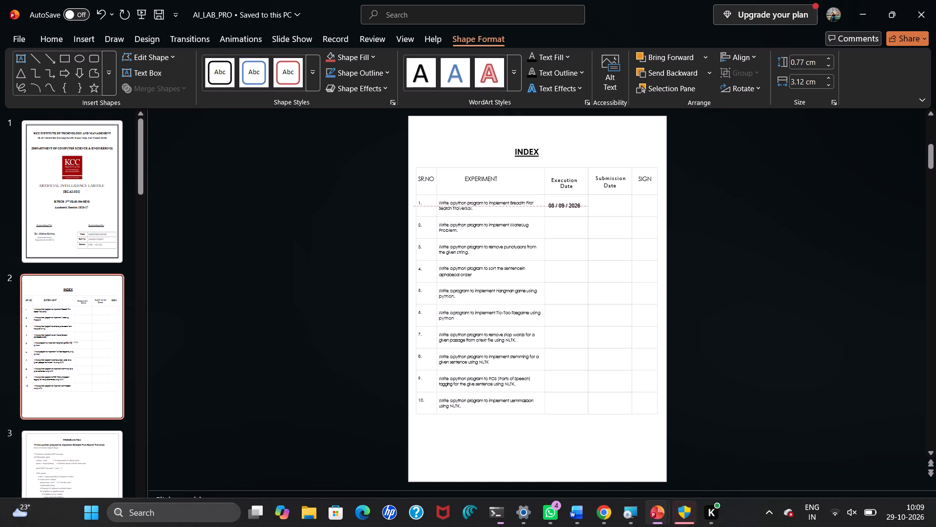
{"action": "left_click_drag", "start_coordinate": [574, 202], "coordinate": [574, 202]}
{"action": "left_click_drag", "start_coordinate": [574, 202], "coordinate": [574, 203]}
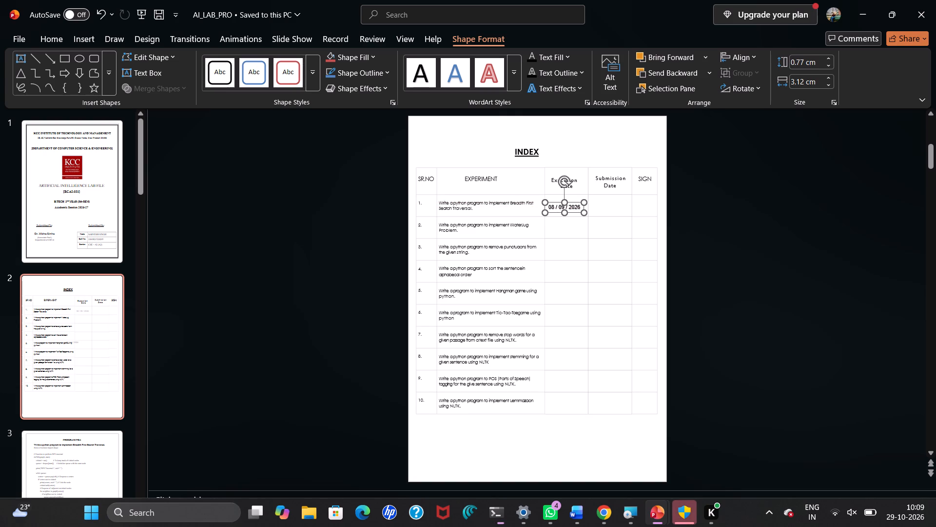
Duplicate the date text box and place the copy in the Execution Date cell of experiment 2.
{"action": "left_click", "coordinate": [573, 211]}
{"action": "key", "text": "ctrl+c"}
{"action": "key", "text": "ctrl+v"}
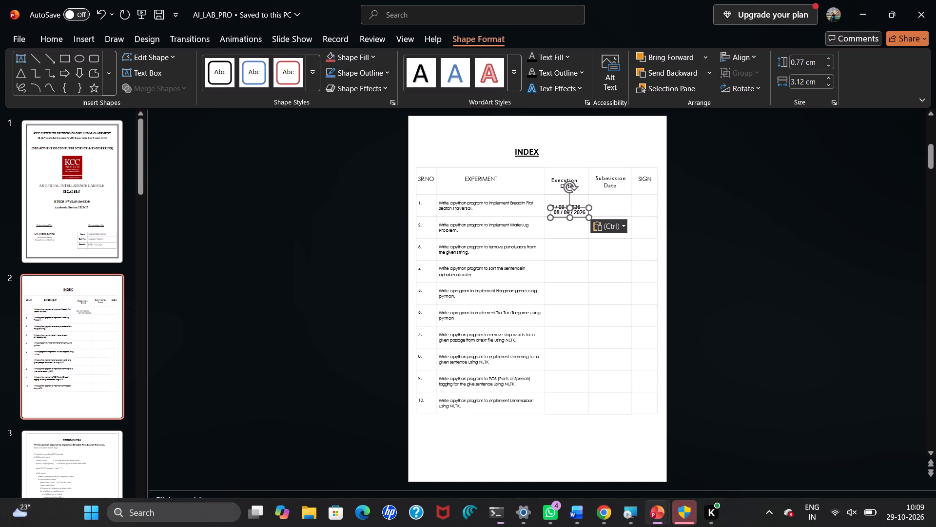
{"action": "left_click_drag", "start_coordinate": [579, 217], "coordinate": [577, 223]}
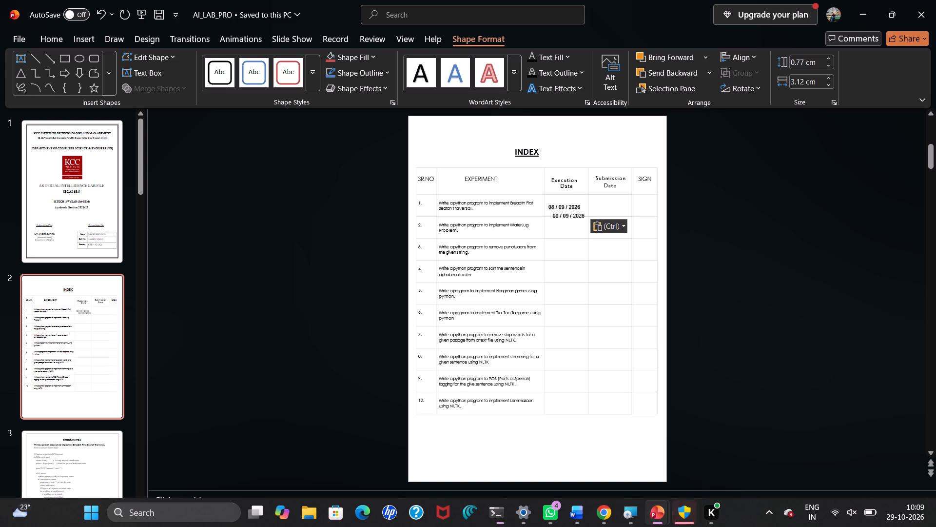
{"action": "left_click_drag", "start_coordinate": [577, 223], "coordinate": [575, 233]}
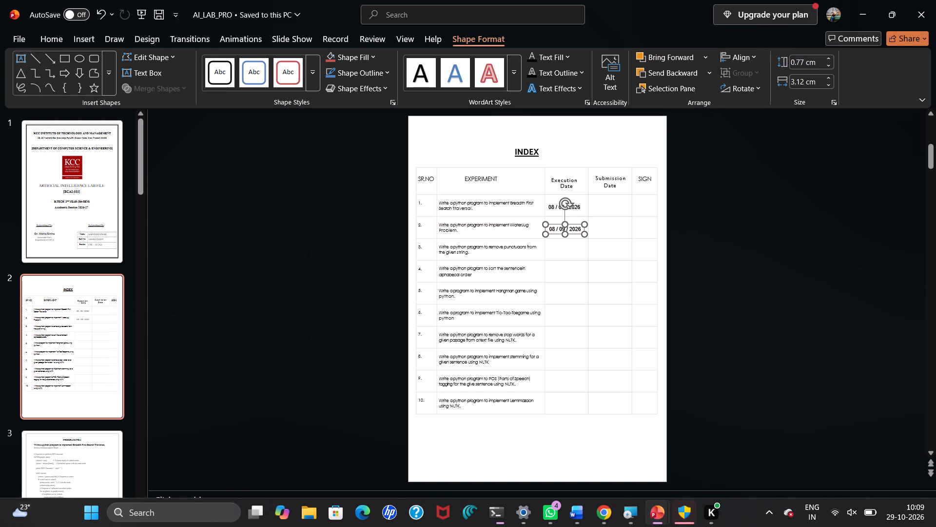
Nudge the dates for experiments 1 and 2 slightly upward within their Execution Date cells.
{"action": "left_click", "coordinate": [576, 207]}
{"action": "left_click", "coordinate": [575, 203]}
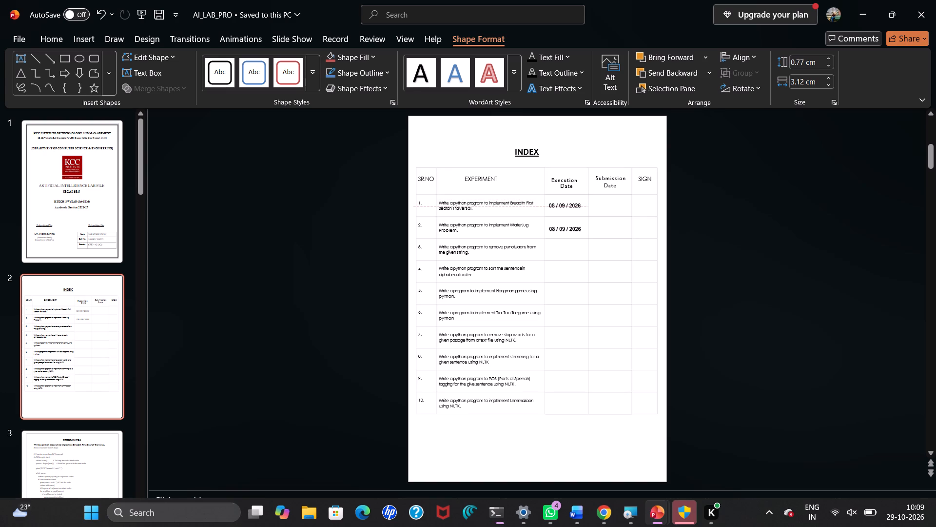
{"action": "left_click", "coordinate": [571, 229]}
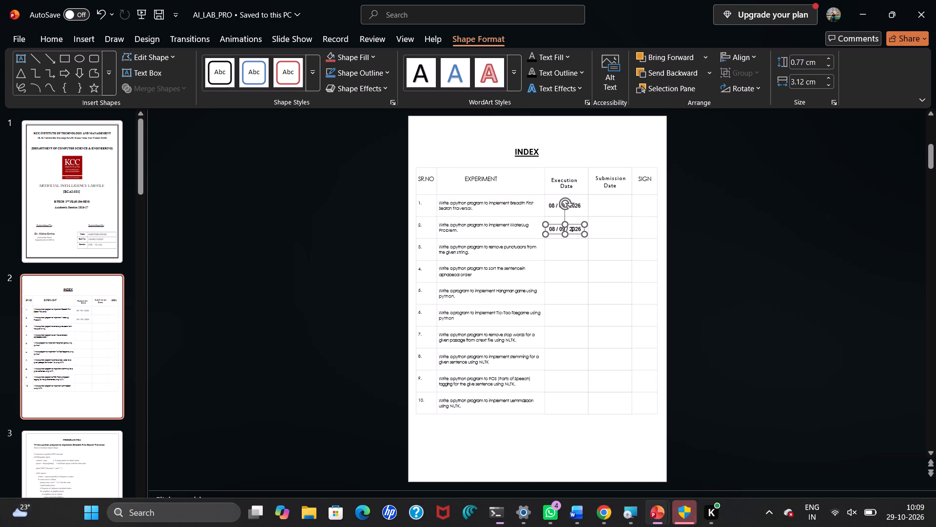
{"action": "left_click", "coordinate": [573, 225]}
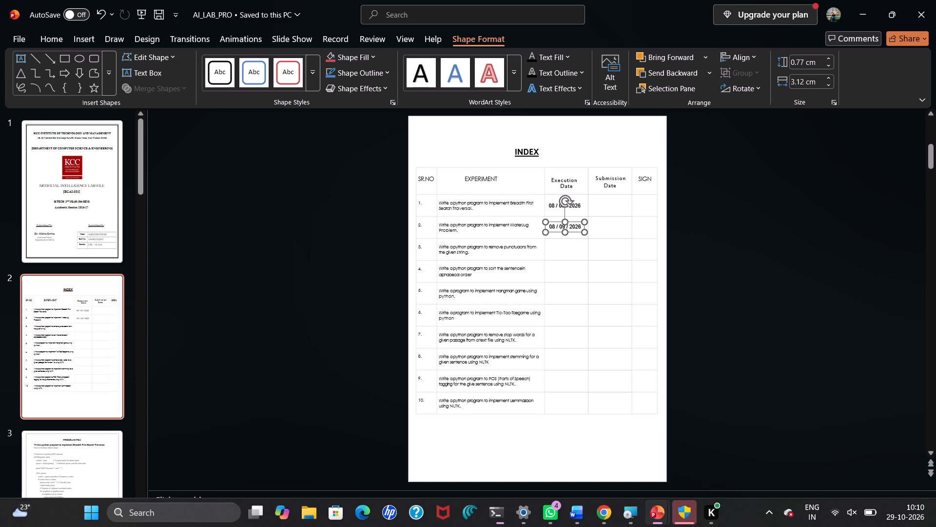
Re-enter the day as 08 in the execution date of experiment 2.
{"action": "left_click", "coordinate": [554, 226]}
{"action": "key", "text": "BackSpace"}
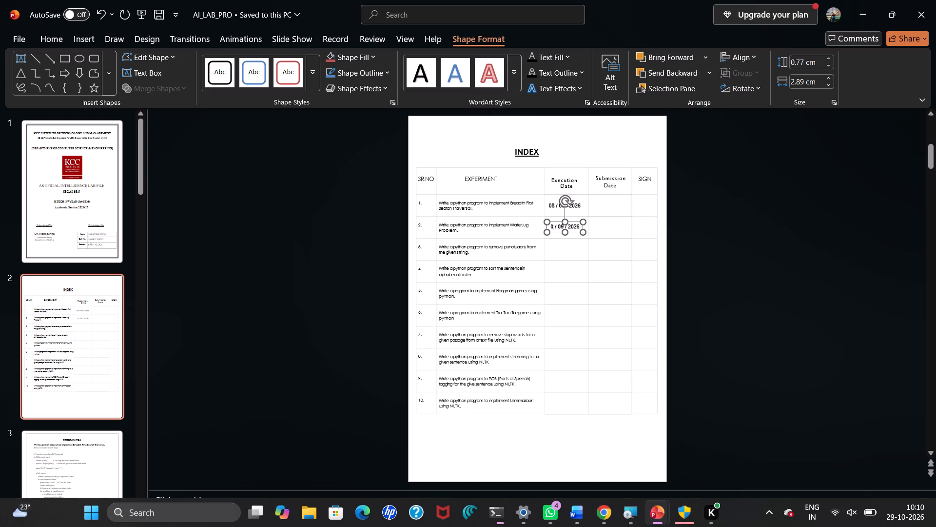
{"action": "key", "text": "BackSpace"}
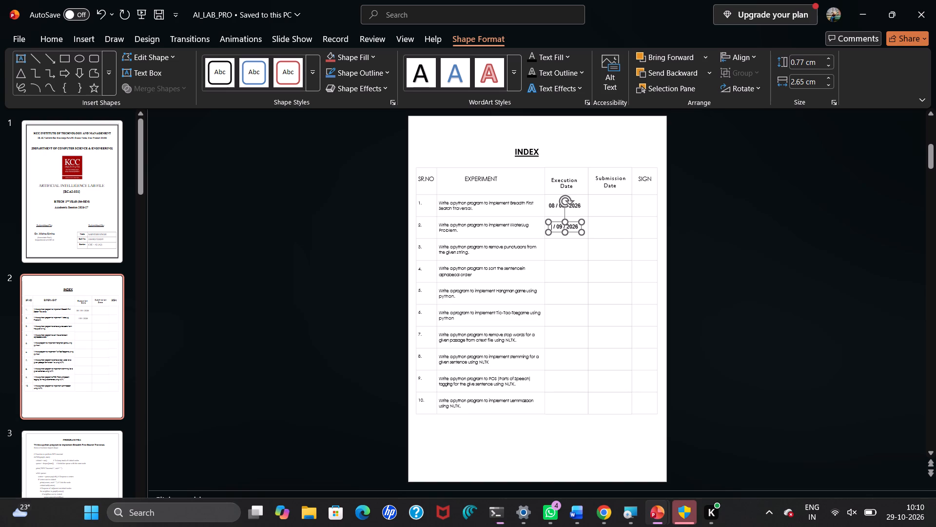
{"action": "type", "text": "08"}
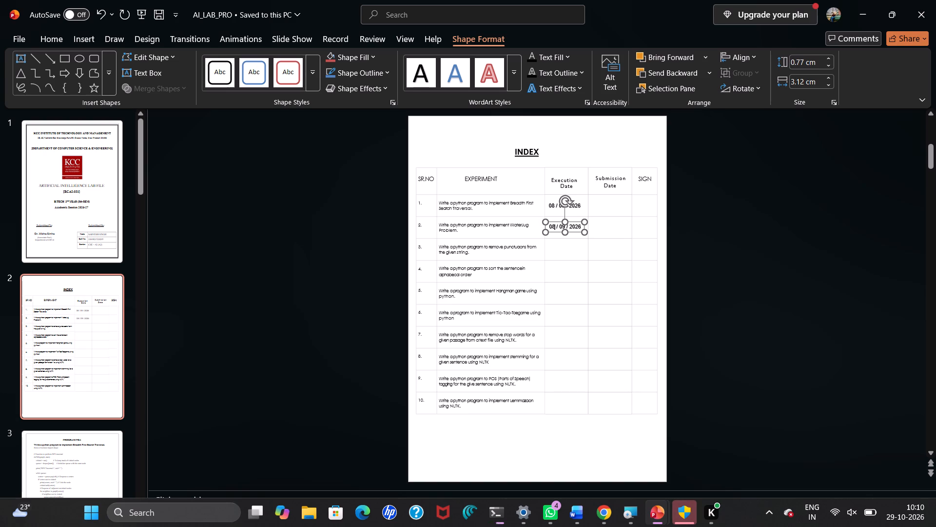
Duplicate experiment 2's date text box and align the copy in the Execution Date cell of experiment 3.
{"action": "left_click", "coordinate": [558, 231]}
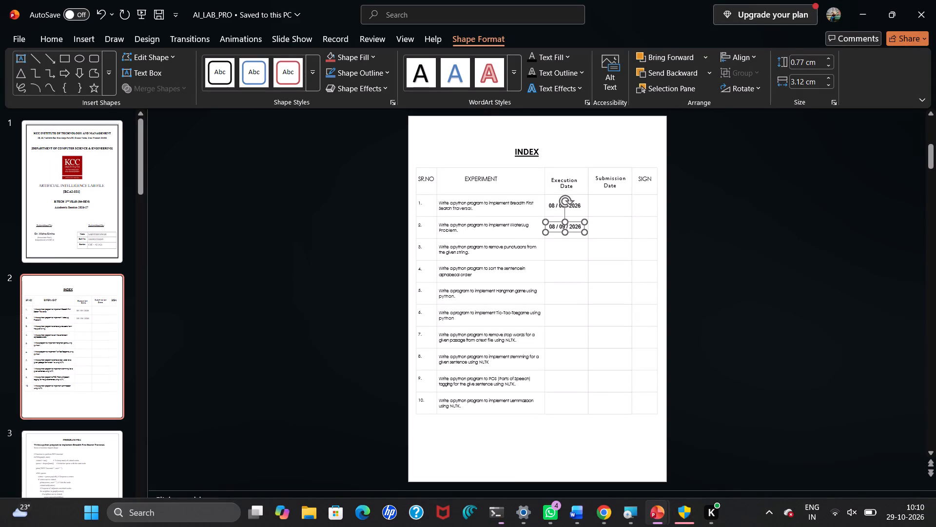
{"action": "key", "text": "ctrl+c"}
{"action": "key", "text": "ctrl+v"}
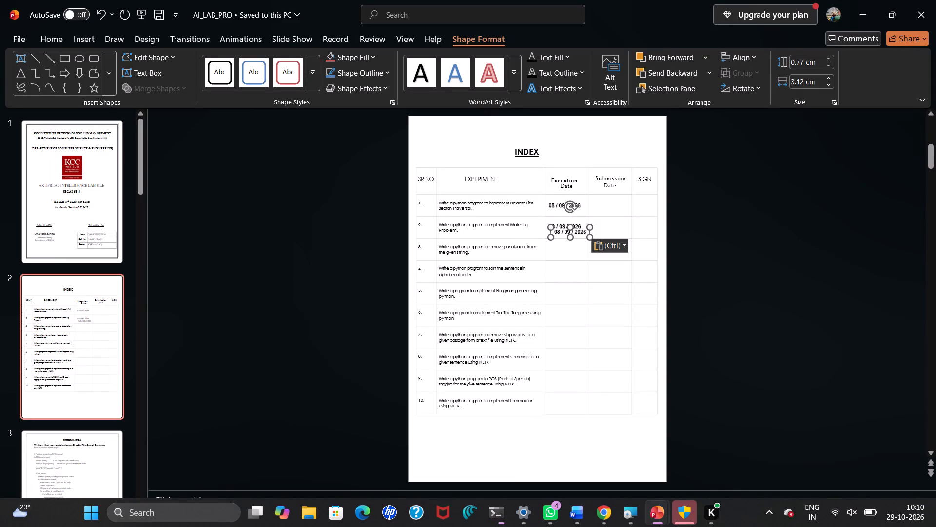
{"action": "left_click_drag", "start_coordinate": [557, 238], "coordinate": [552, 255]}
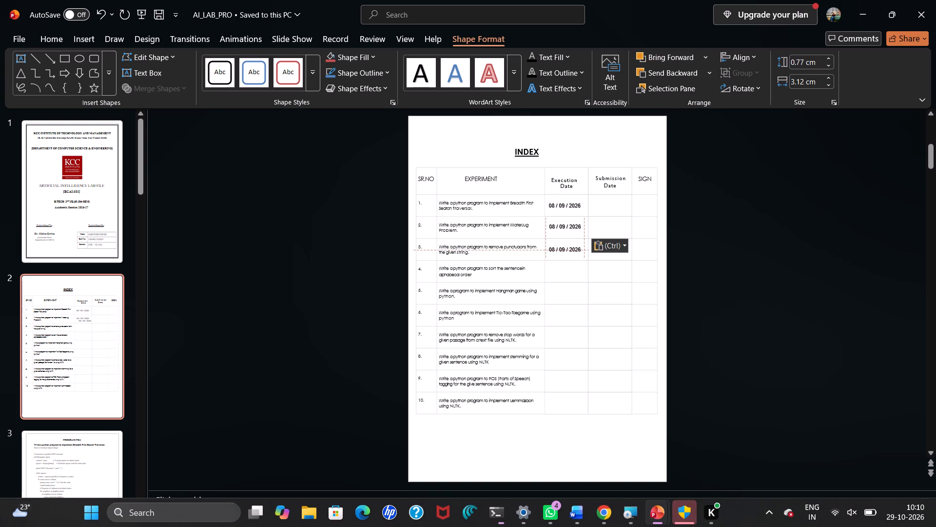
{"action": "left_click_drag", "start_coordinate": [552, 255], "coordinate": [552, 255]}
{"action": "left_click", "coordinate": [552, 255]}
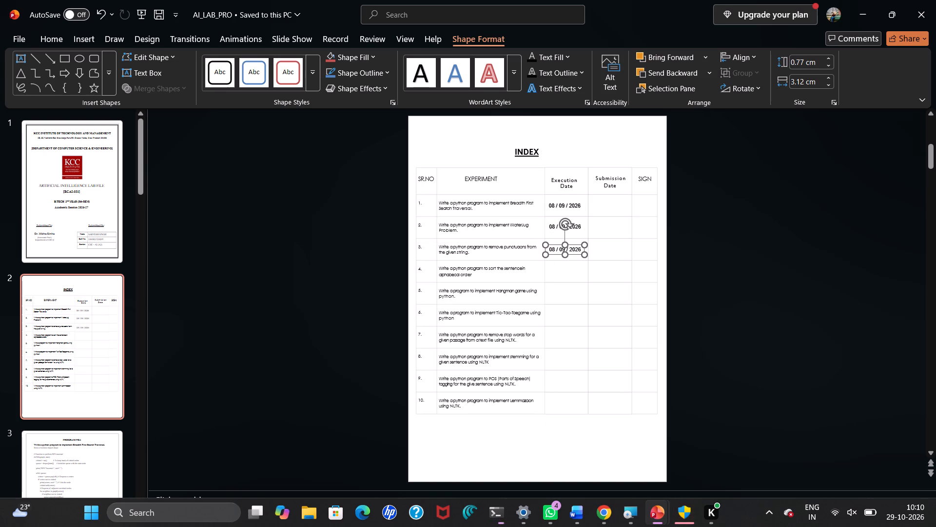
Duplicate experiment 3's date text box and align the copy in the Execution Date cell of experiment 4.
{"action": "key", "text": "ctrl+c"}
{"action": "key", "text": "ctrl+v"}
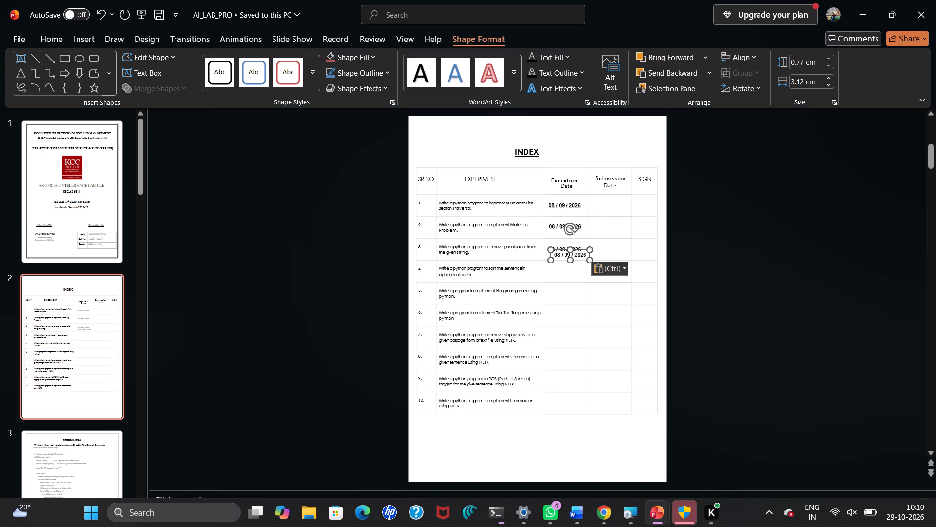
{"action": "left_click_drag", "start_coordinate": [558, 261], "coordinate": [552, 277]}
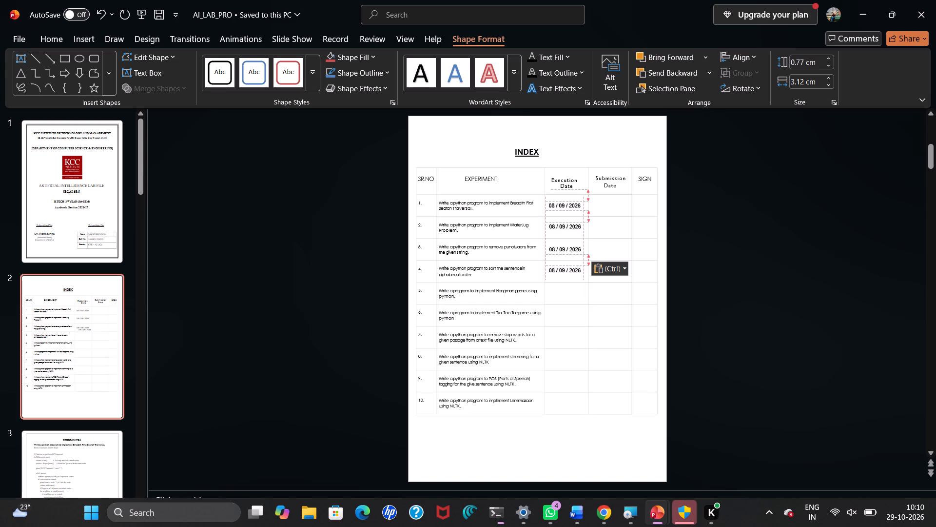
{"action": "left_click_drag", "start_coordinate": [552, 277], "coordinate": [552, 278]}
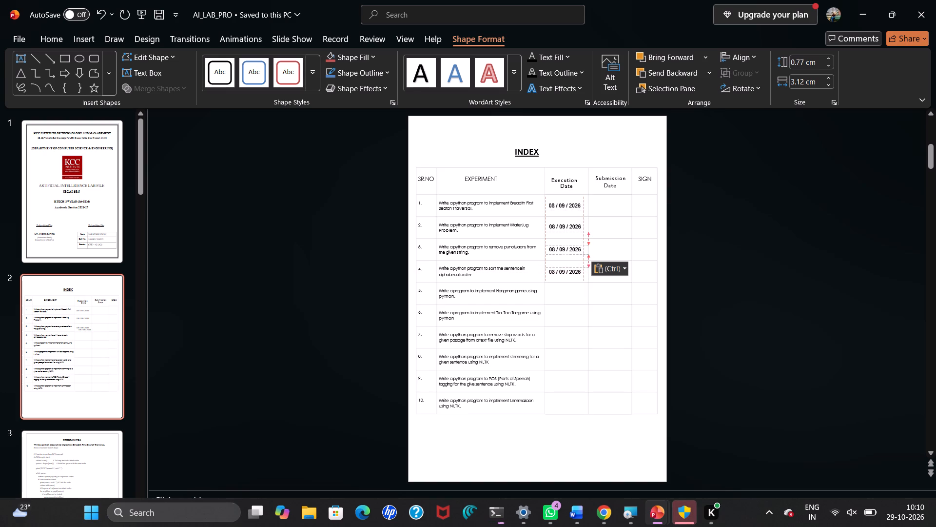
{"action": "left_click_drag", "start_coordinate": [552, 278], "coordinate": [552, 277]}
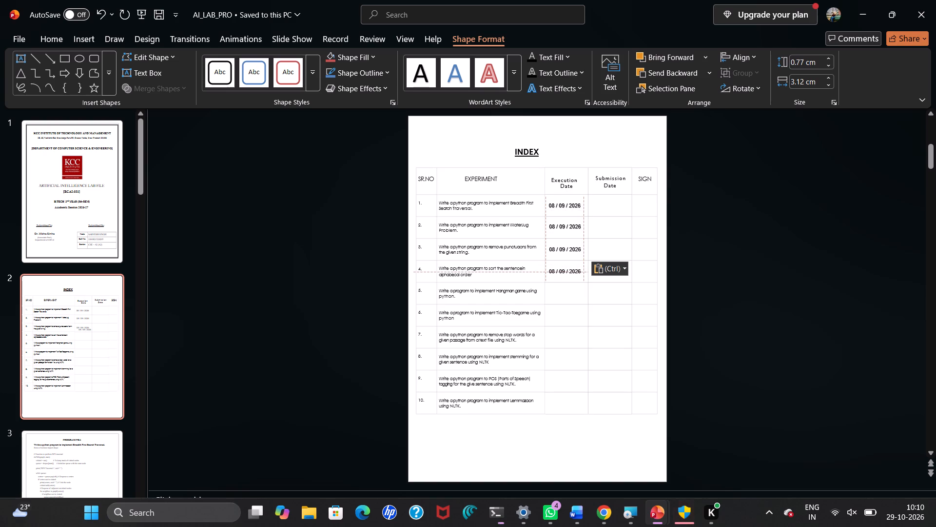
Duplicate experiment 4's date text box and align the copy in the Execution Date cell of experiment 5.
{"action": "left_click_drag", "start_coordinate": [552, 277], "coordinate": [552, 278]}
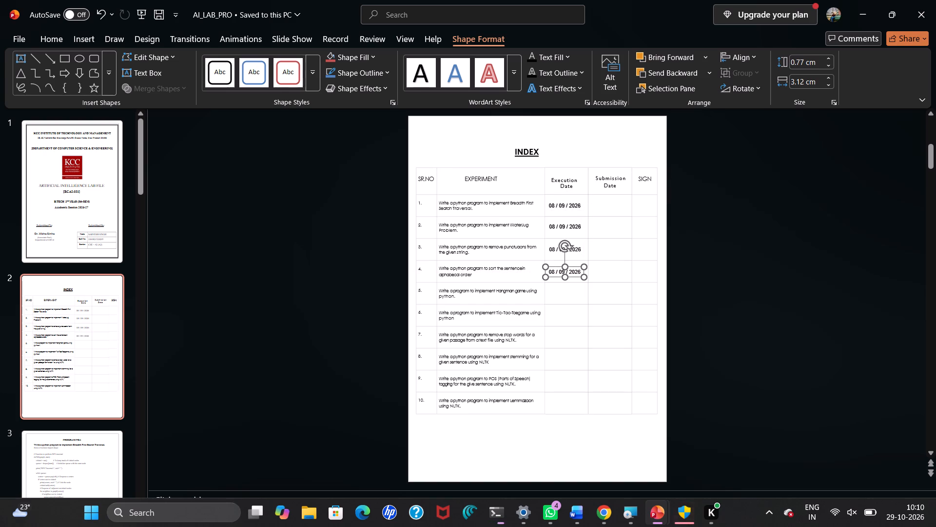
{"action": "left_click", "coordinate": [555, 278]}
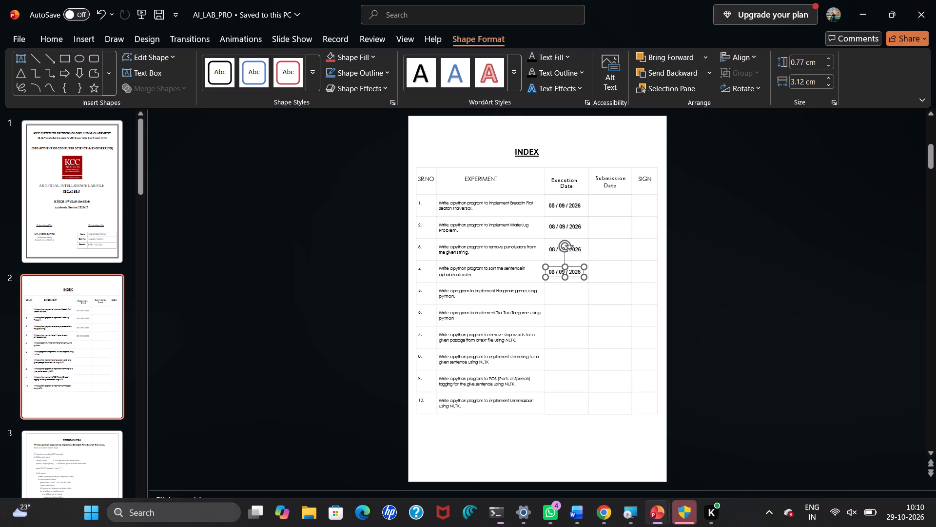
{"action": "key", "text": "ctrl+c"}
{"action": "key", "text": "ctrl+v"}
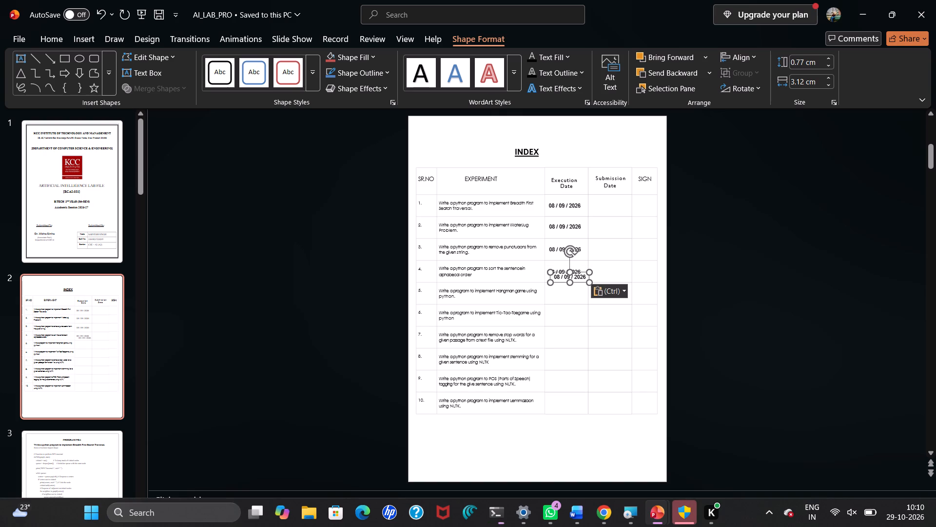
{"action": "left_click_drag", "start_coordinate": [561, 282], "coordinate": [561, 294]}
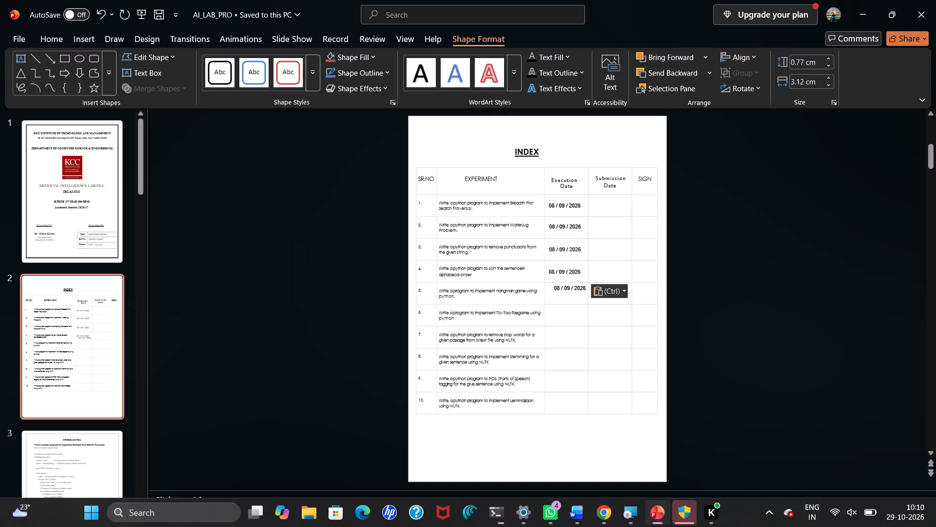
{"action": "left_click_drag", "start_coordinate": [561, 294], "coordinate": [557, 298]}
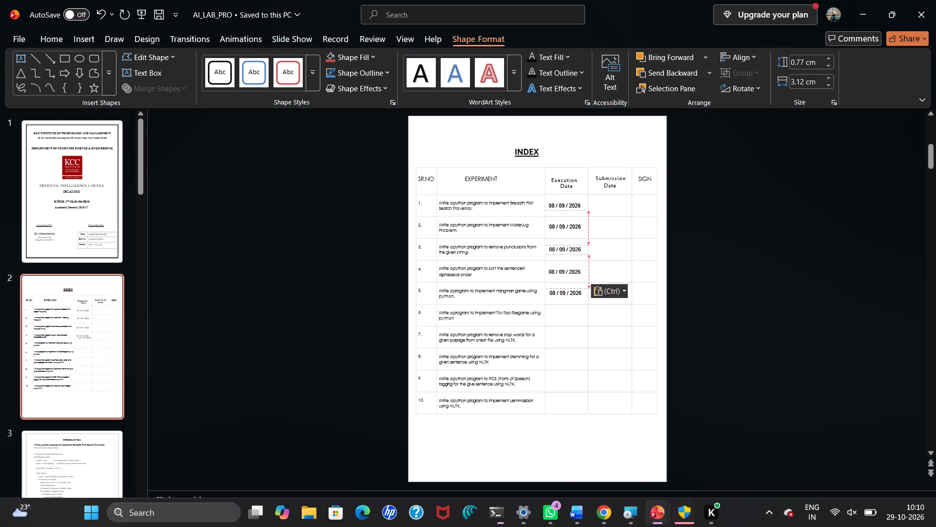
{"action": "left_click_drag", "start_coordinate": [557, 298], "coordinate": [557, 297]}
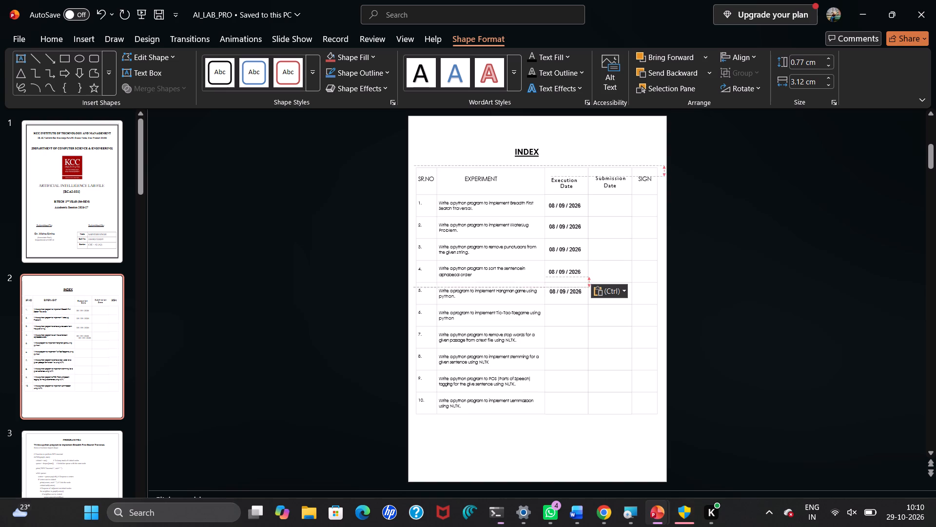
{"action": "left_click_drag", "start_coordinate": [557, 297], "coordinate": [557, 298]}
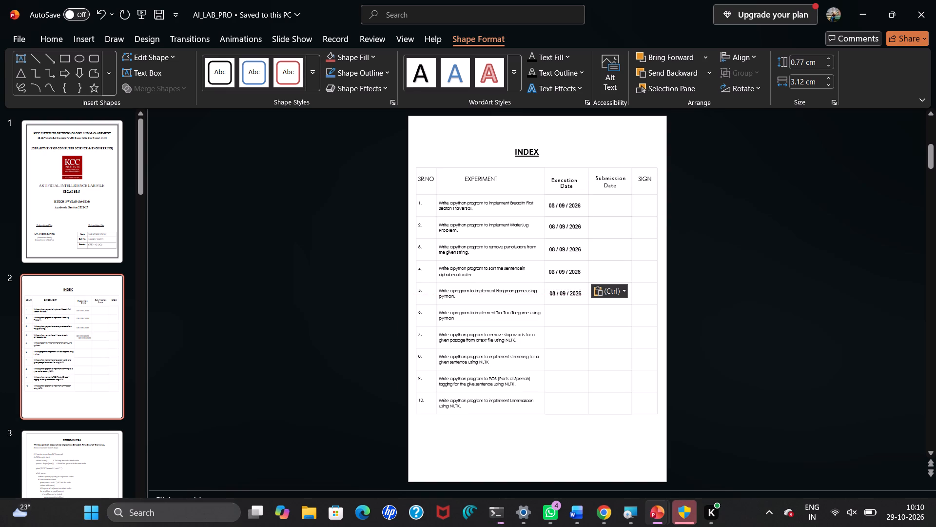
{"action": "left_click_drag", "start_coordinate": [557, 298], "coordinate": [557, 297]}
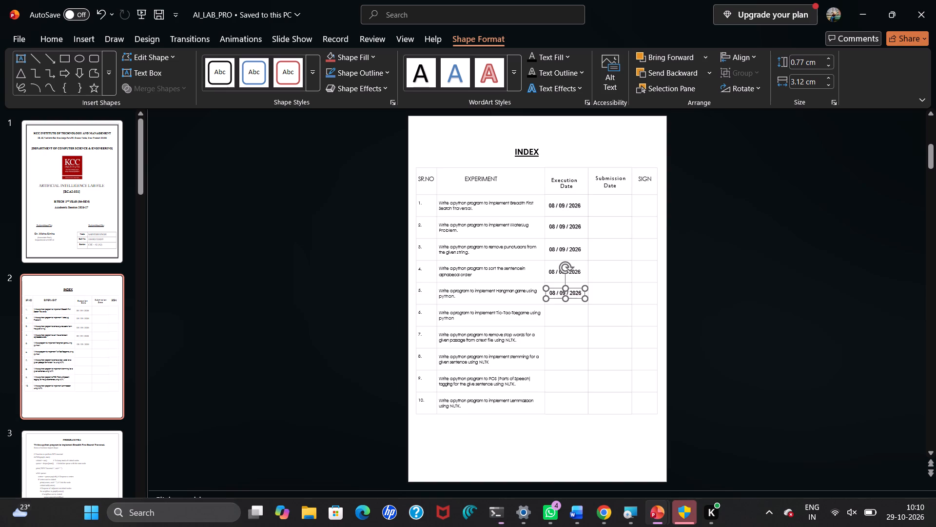
Duplicate experiment 5's date text box and align the copy in the Execution Date cell of experiment 6.
{"action": "left_click", "coordinate": [556, 298]}
{"action": "key", "text": "ctrl+c"}
{"action": "key", "text": "ctrl+v"}
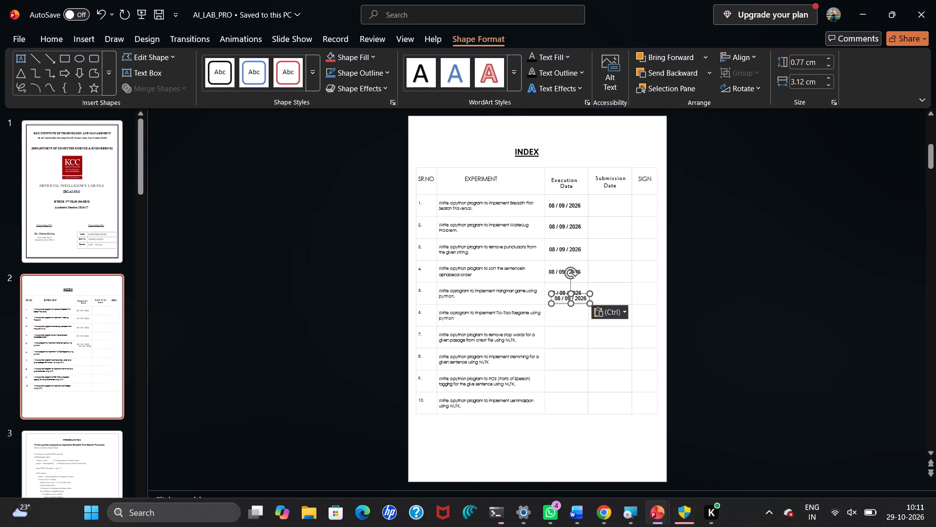
{"action": "left_click_drag", "start_coordinate": [560, 303], "coordinate": [554, 321]}
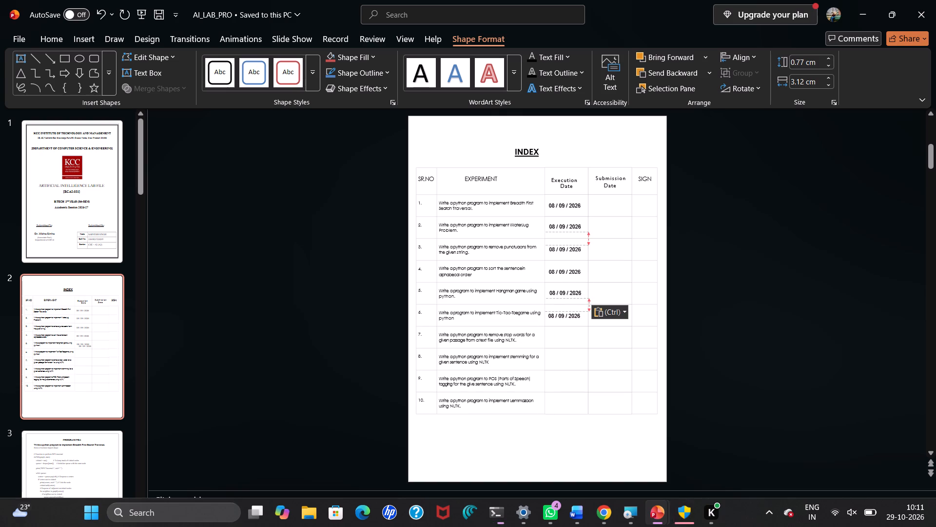
{"action": "left_click_drag", "start_coordinate": [554, 321], "coordinate": [554, 321]}
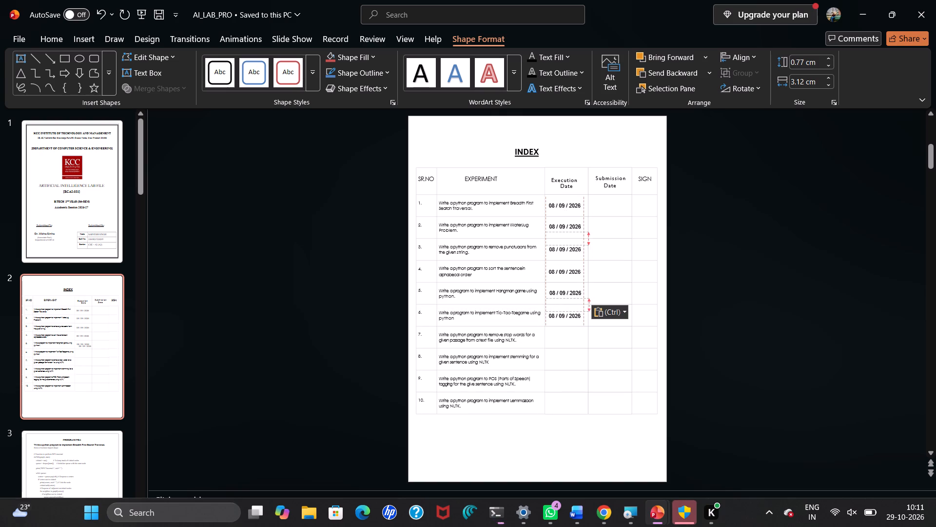
{"action": "left_click_drag", "start_coordinate": [554, 321], "coordinate": [554, 320]}
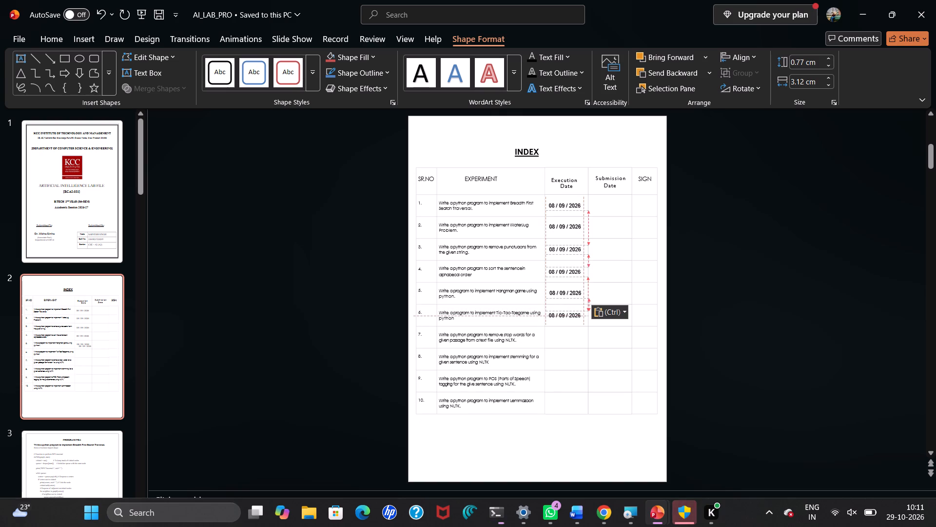
{"action": "left_click_drag", "start_coordinate": [554, 320], "coordinate": [554, 320]}
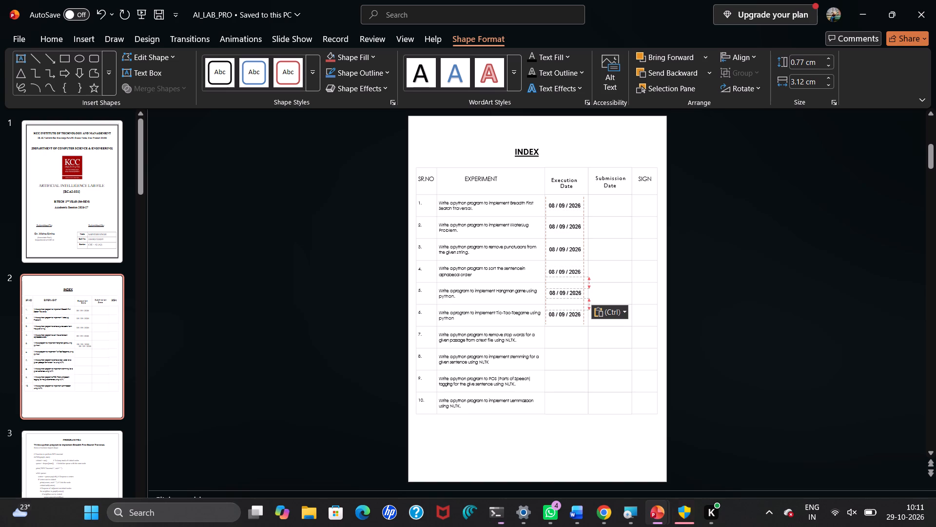
{"action": "left_click_drag", "start_coordinate": [554, 320], "coordinate": [554, 320]}
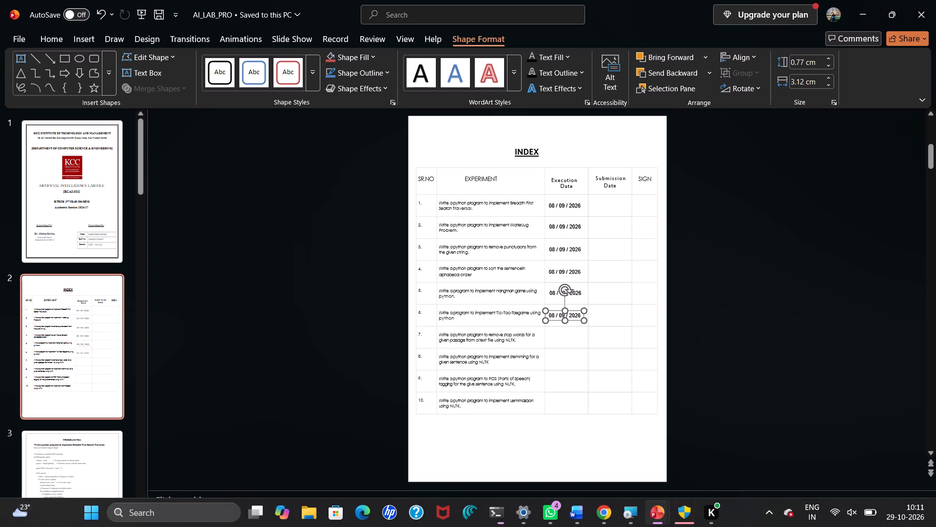
Duplicate experiment 6's date text box and align the copy in the Execution Date cell of experiment 7.
{"action": "left_click", "coordinate": [554, 320]}
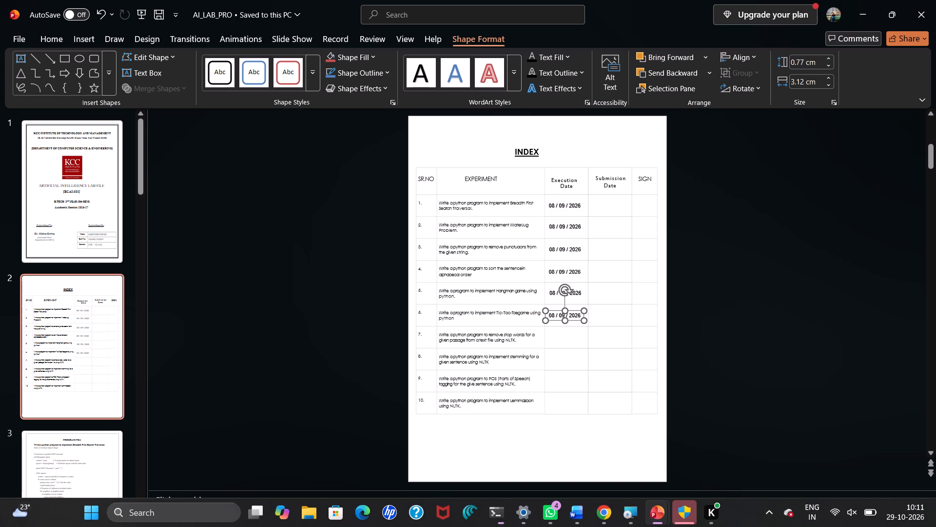
{"action": "key", "text": "ctrl+c"}
{"action": "key", "text": "ctrl+v"}
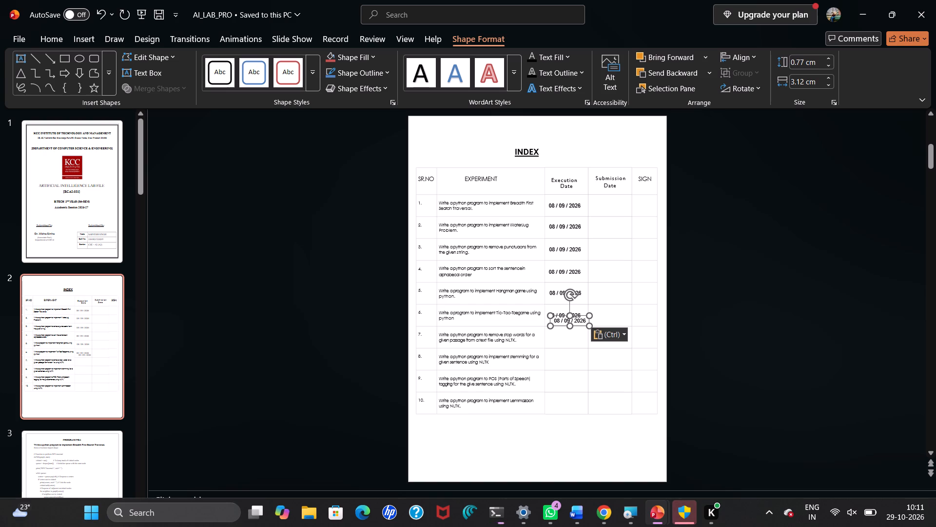
{"action": "left_click_drag", "start_coordinate": [558, 326], "coordinate": [553, 342]}
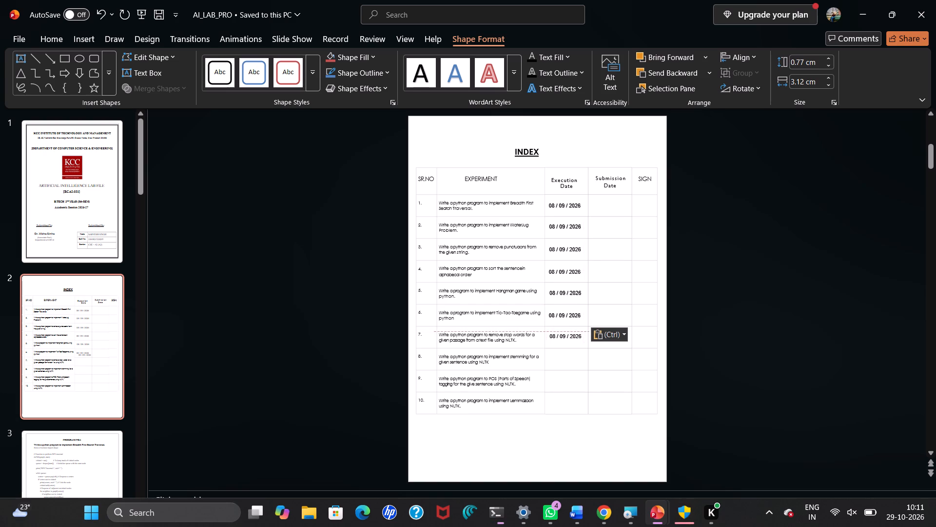
{"action": "left_click_drag", "start_coordinate": [553, 342], "coordinate": [552, 343]}
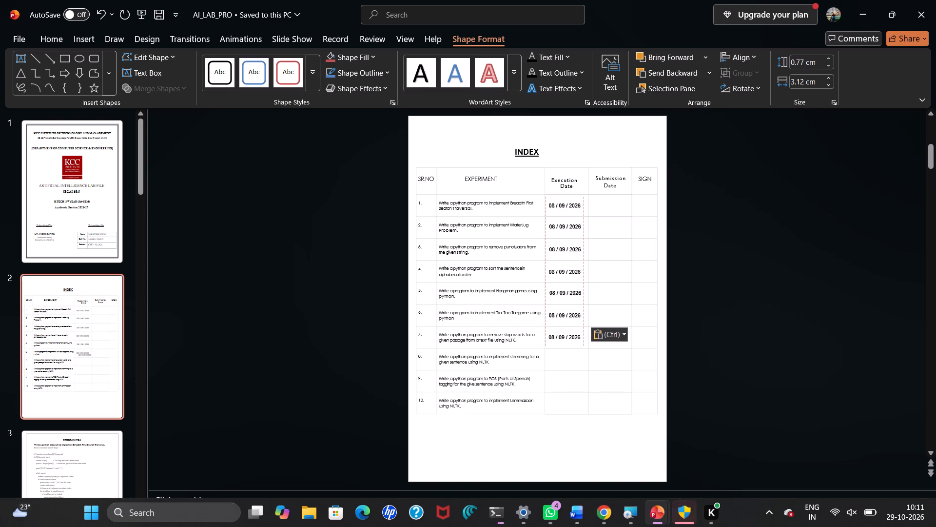
{"action": "left_click_drag", "start_coordinate": [552, 343], "coordinate": [552, 347]}
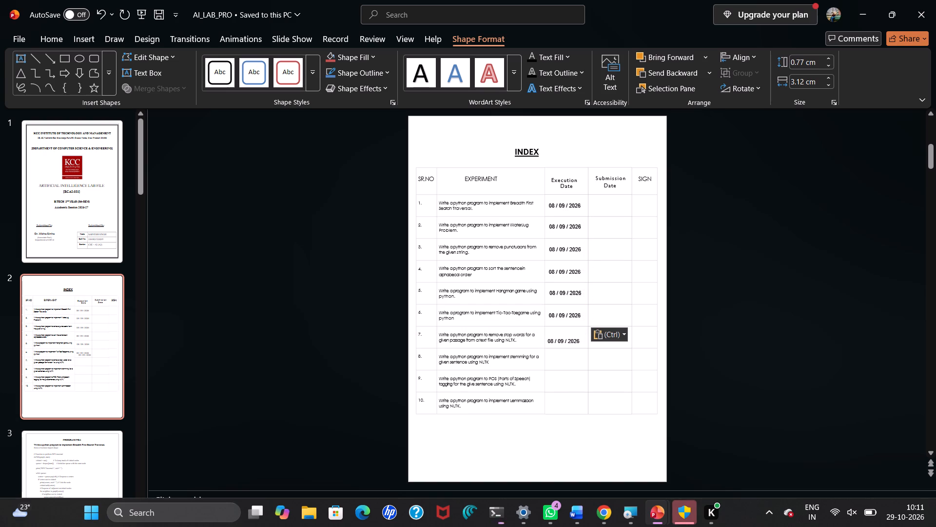
{"action": "left_click_drag", "start_coordinate": [552, 347], "coordinate": [553, 343]}
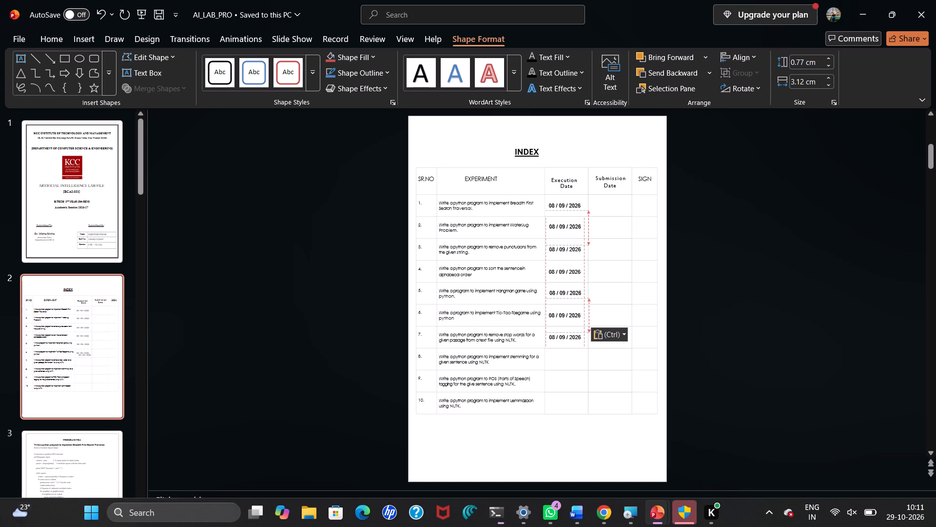
{"action": "left_click_drag", "start_coordinate": [553, 343], "coordinate": [553, 344]}
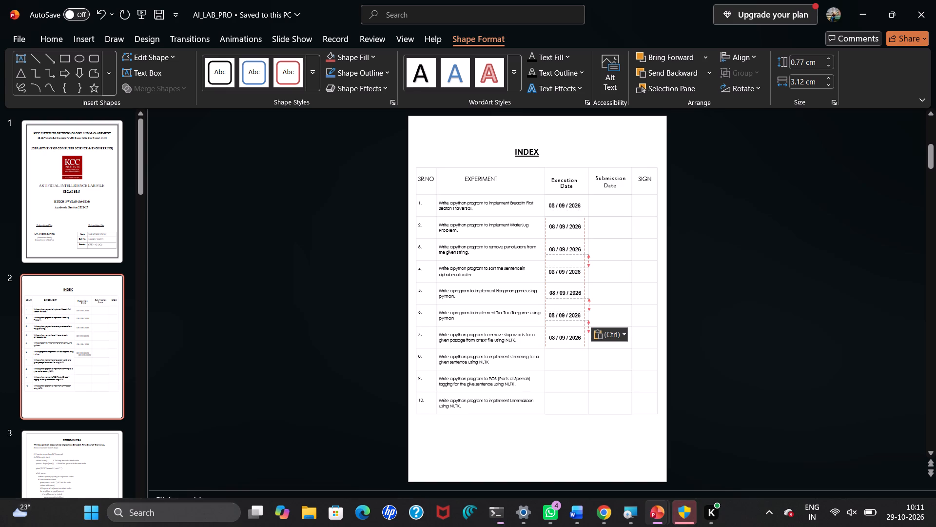
{"action": "left_click_drag", "start_coordinate": [553, 344], "coordinate": [552, 344]}
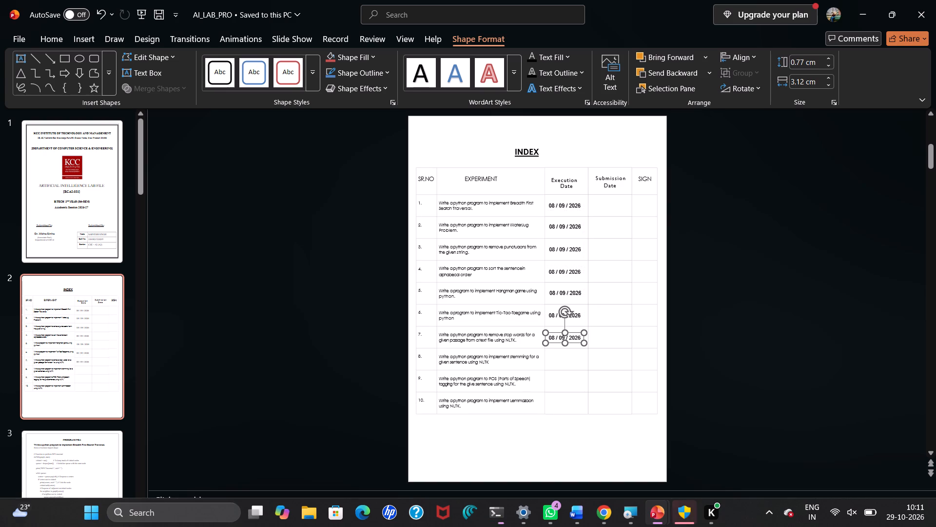
Set the execution date of experiment 3 to 27 / 10 / 2026 by replacing its day and month.
{"action": "left_click", "coordinate": [555, 250]}
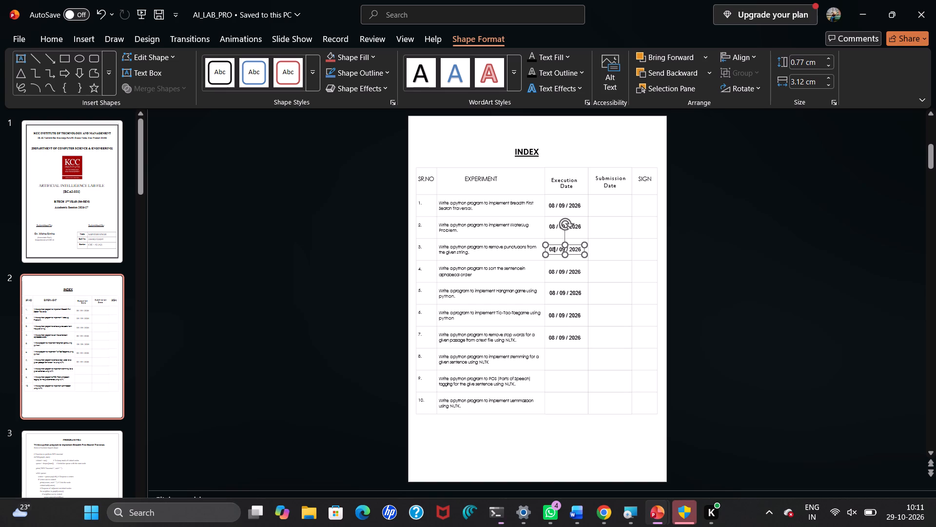
{"action": "key", "text": "BackSpace"}
{"action": "key", "text": "BackSpace"}
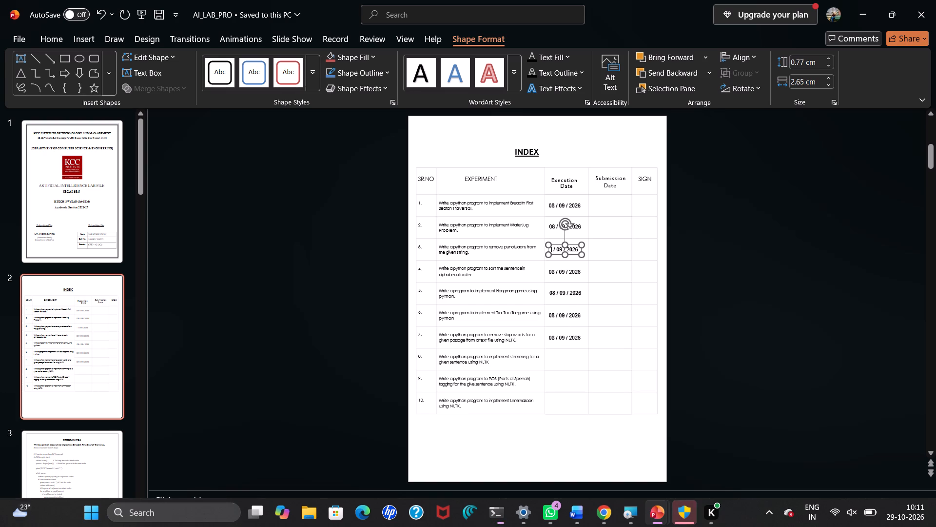
{"action": "type", "text": "27"}
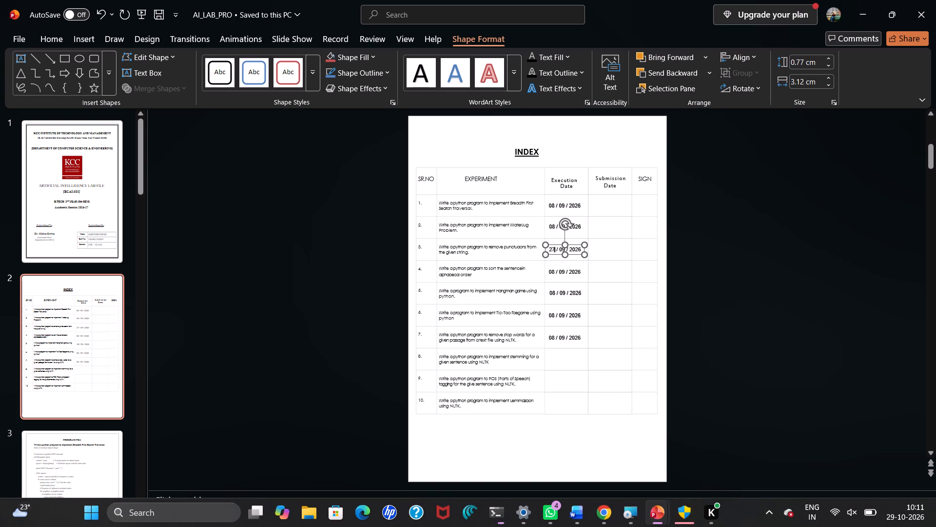
{"action": "key", "text": "Right"}
{"action": "key", "text": "Right"}
{"action": "key", "text": "Right"}
{"action": "key", "text": "Right"}
{"action": "key", "text": "Right"}
{"action": "key", "text": "BackSpace"}
{"action": "key", "text": "BackSpace"}
{"action": "type", "text": "10"}
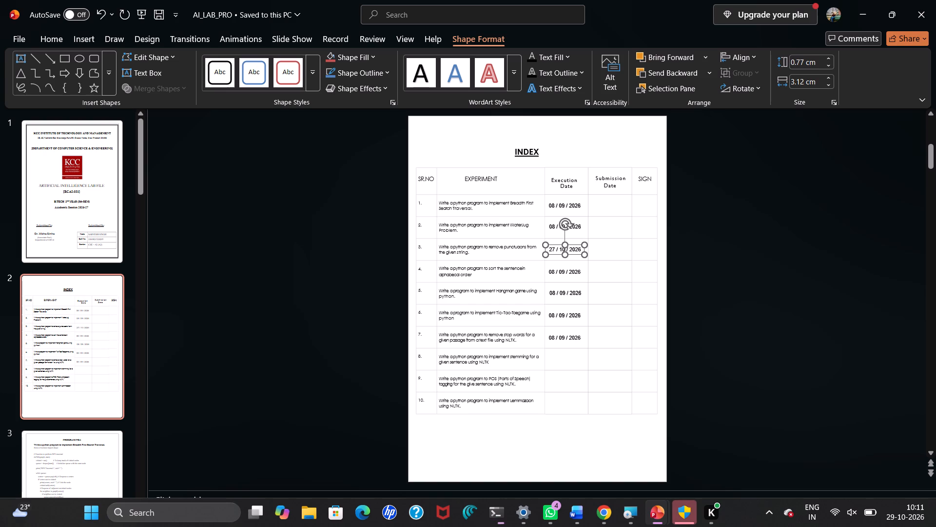
Set the execution date of experiment 4 to 28 / 10 / 2026 by replacing its day and month.
{"action": "left_click", "coordinate": [562, 270]}
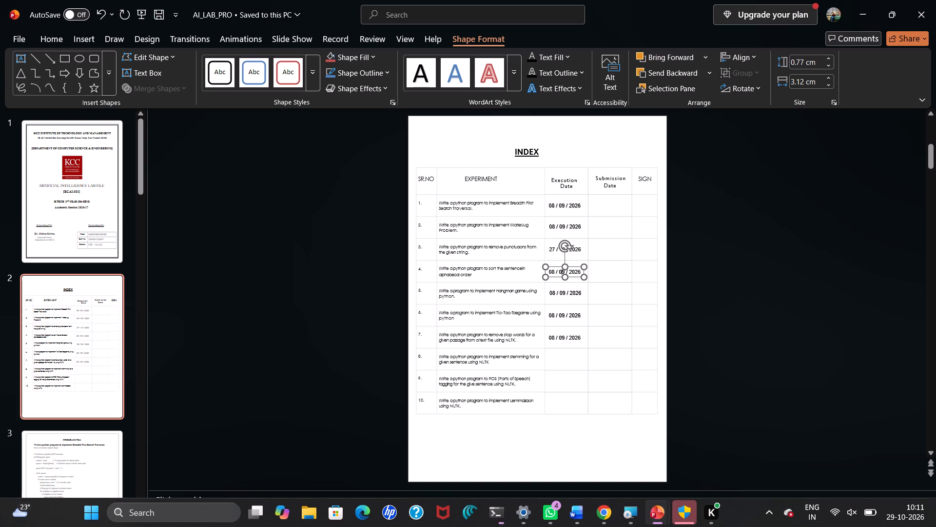
{"action": "left_click", "coordinate": [553, 271]}
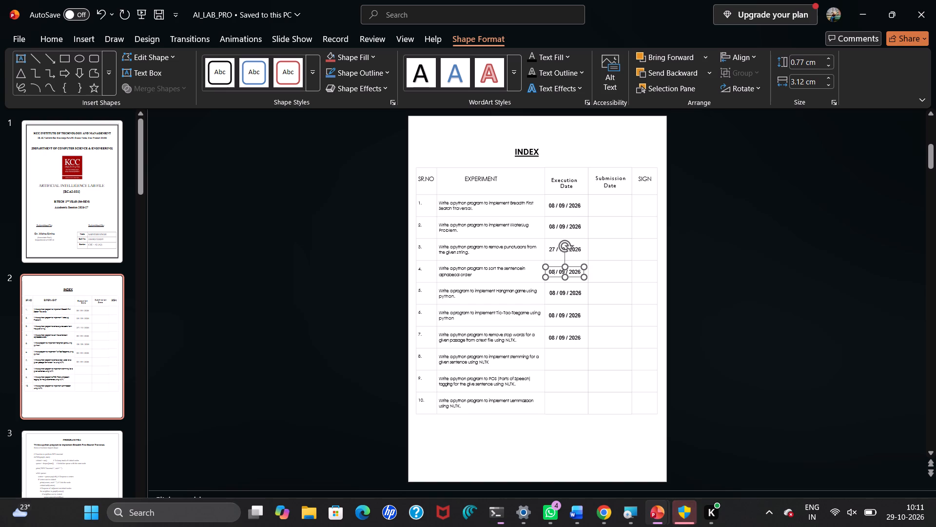
{"action": "key", "text": "BackSpace"}
{"action": "key", "text": "BackSpace"}
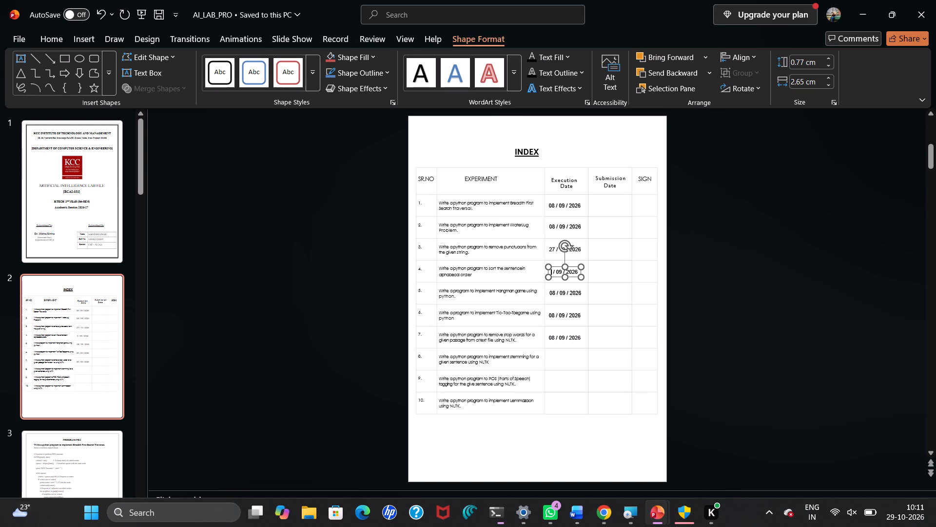
{"action": "type", "text": "28"}
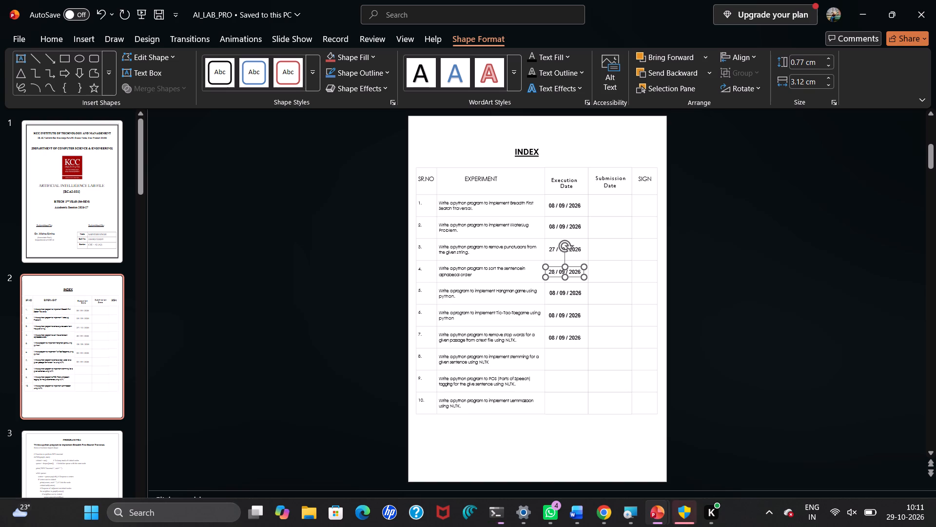
{"action": "key", "text": "Right"}
{"action": "key", "text": "Right"}
{"action": "key", "text": "Right"}
{"action": "key", "text": "Right"}
{"action": "key", "text": "Right"}
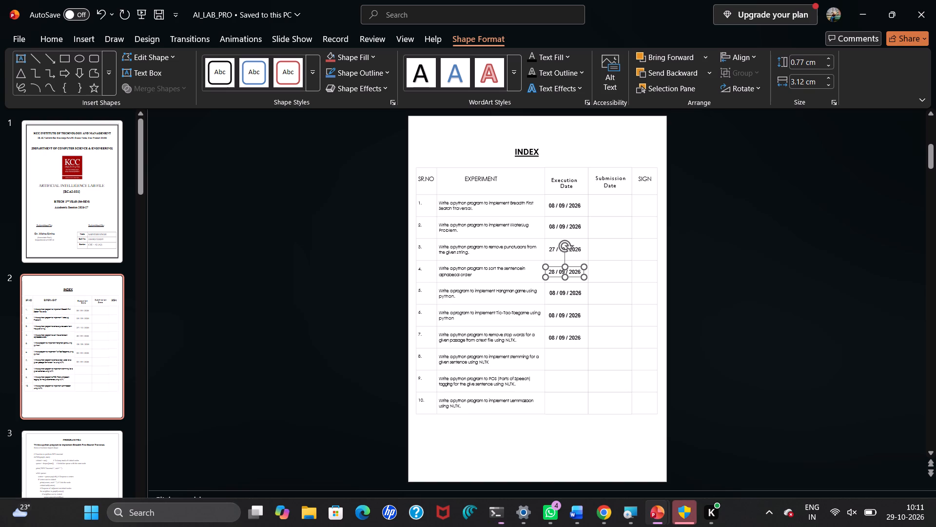
{"action": "key", "text": "BackSpace"}
{"action": "key", "text": "BackSpace"}
{"action": "type", "text": "10"}
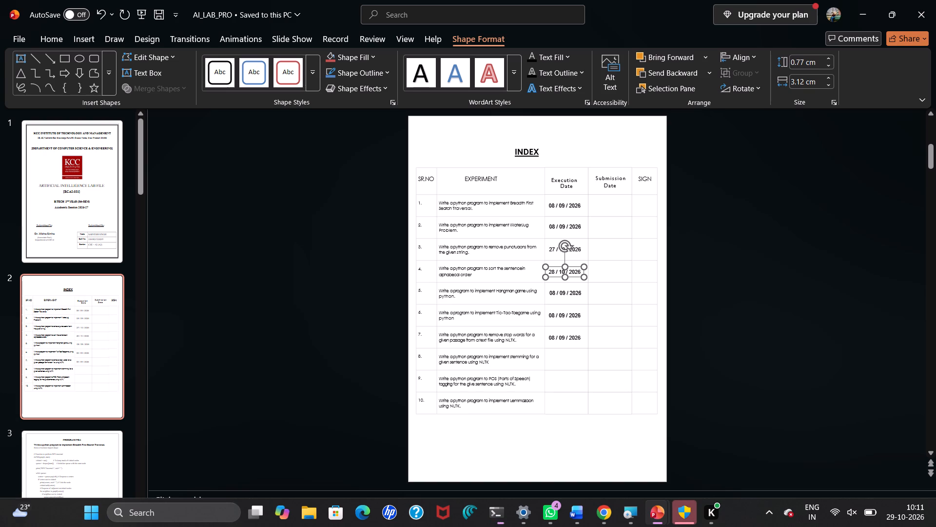
Set the execution date of experiment 5 to 28 / 10 / 2026 by replacing its day and month.
{"action": "left_click", "coordinate": [563, 294]}
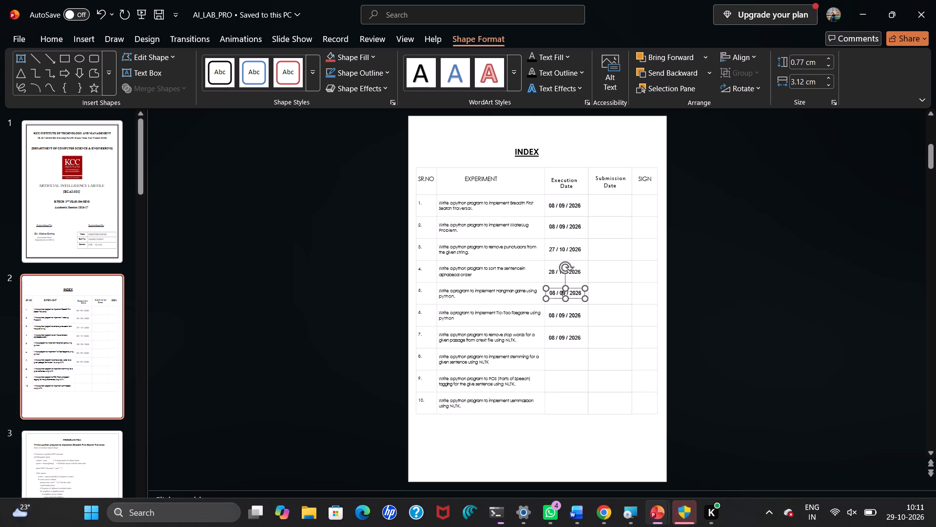
{"action": "left_click", "coordinate": [555, 293]}
{"action": "key", "text": "BackSpace"}
{"action": "key", "text": "BackSpace"}
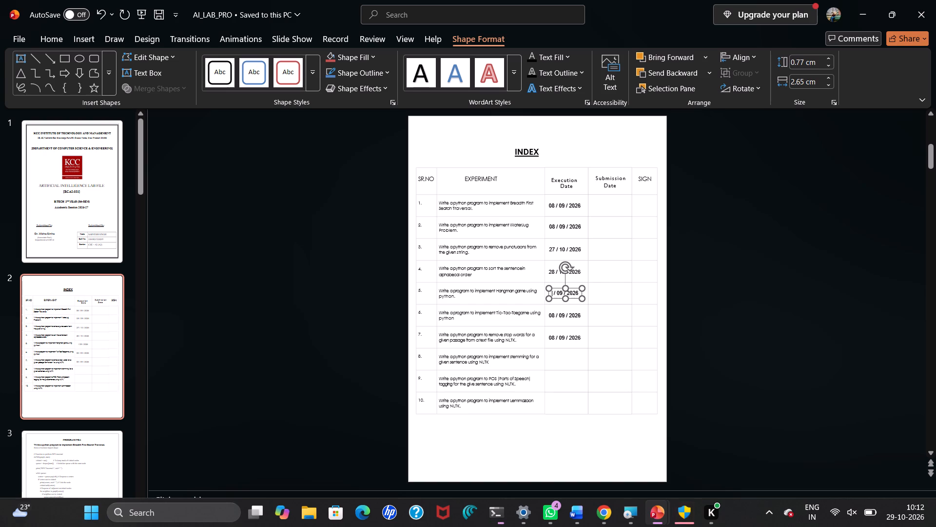
{"action": "type", "text": "28"}
{"action": "key", "text": "Right"}
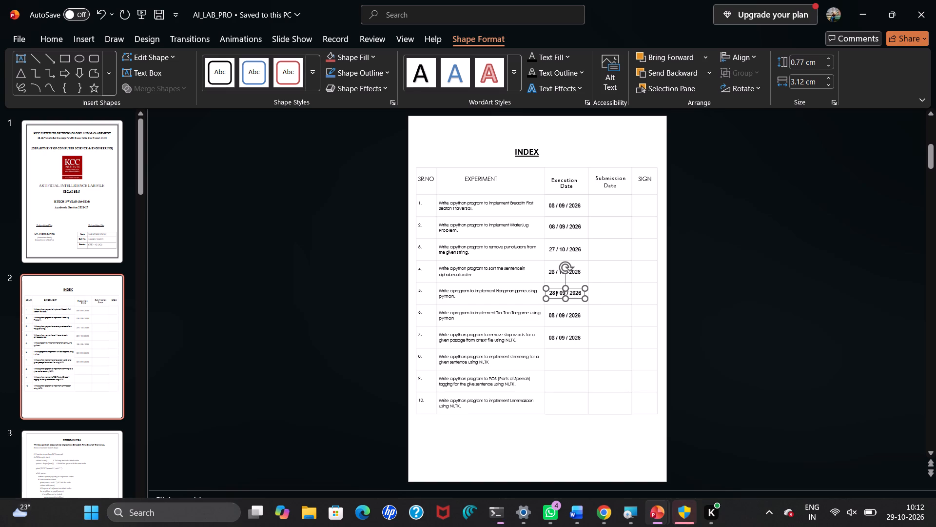
{"action": "key", "text": "Right"}
{"action": "key", "text": "Right"}
{"action": "key", "text": "Right"}
{"action": "key", "text": "Right"}
{"action": "key", "text": "BackSpace"}
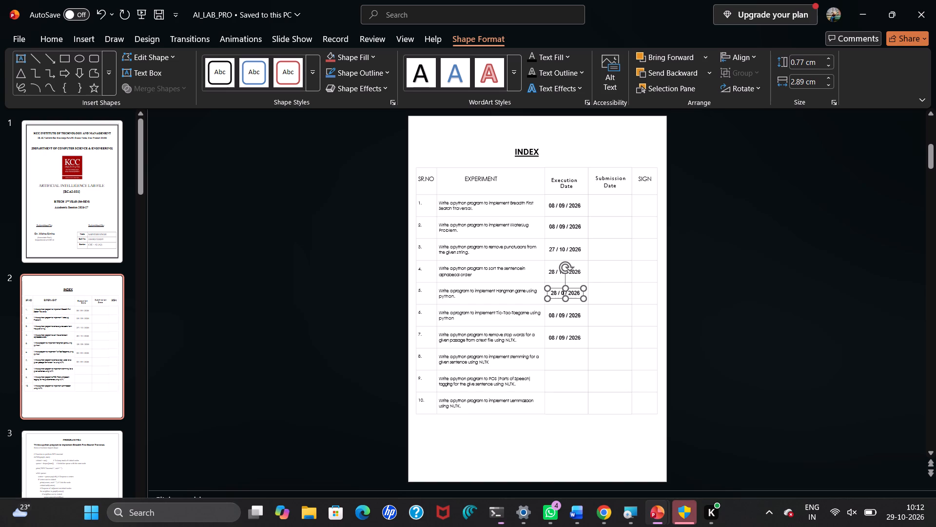
{"action": "key", "text": "BackSpace"}
{"action": "type", "text": "10"}
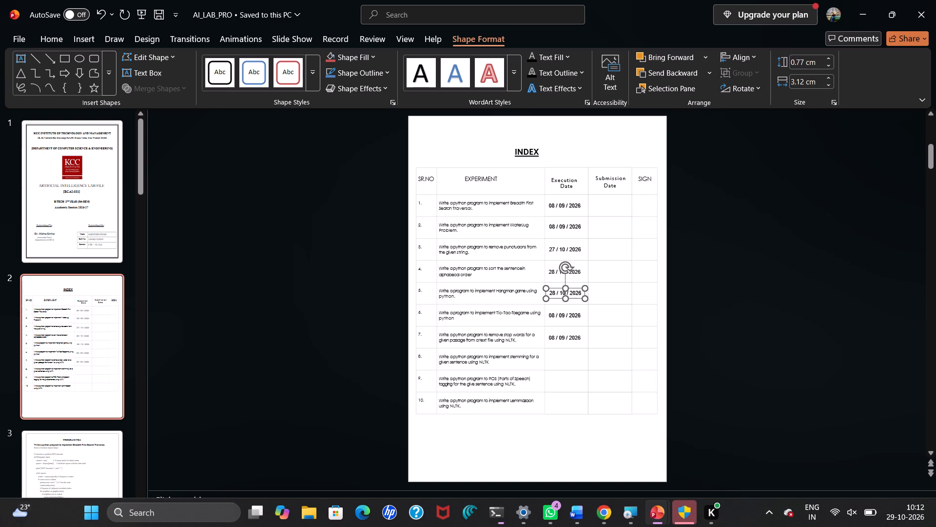
Set the execution date of experiment 6 to 30 / 10 / 2026 by replacing its month and day.
{"action": "left_click", "coordinate": [564, 316]}
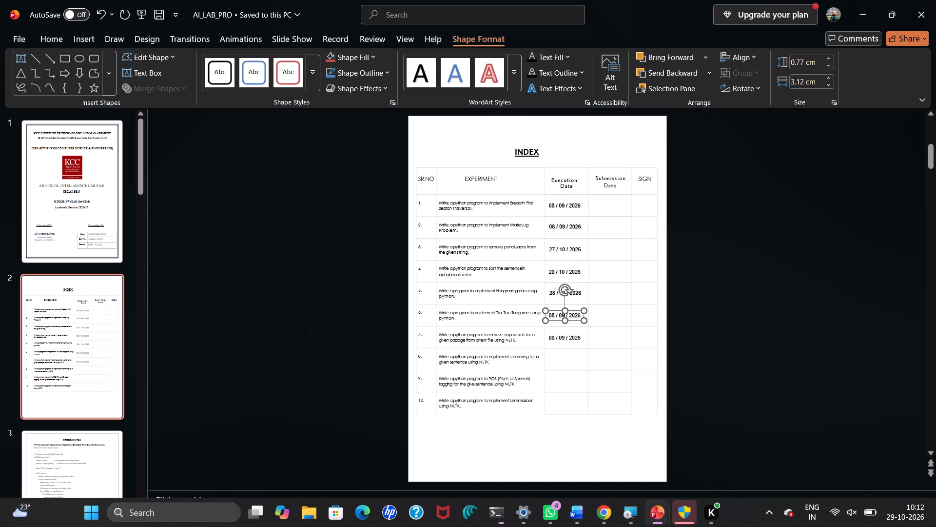
{"action": "key", "text": "BackSpace"}
{"action": "key", "text": "BackSpace"}
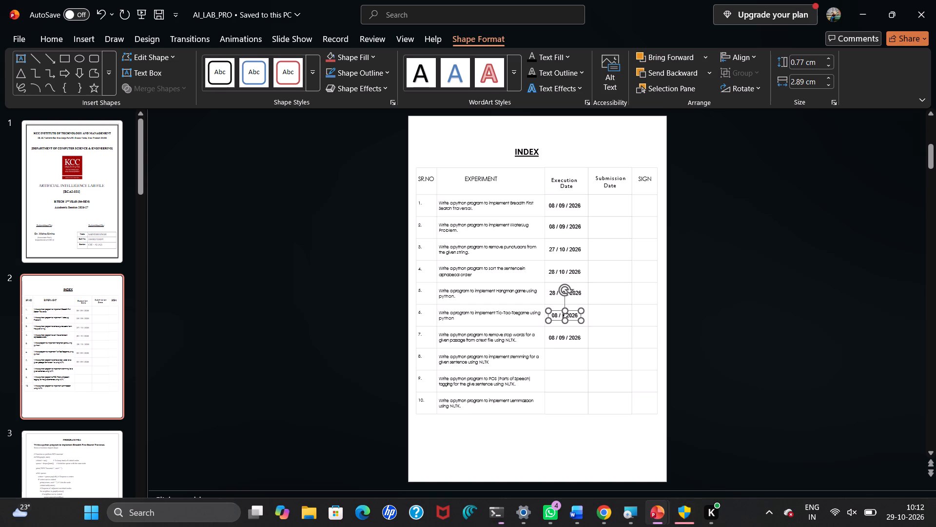
{"action": "type", "text": "10"}
{"action": "key", "text": "Left"}
{"action": "key", "text": "Left"}
{"action": "key", "text": "Left"}
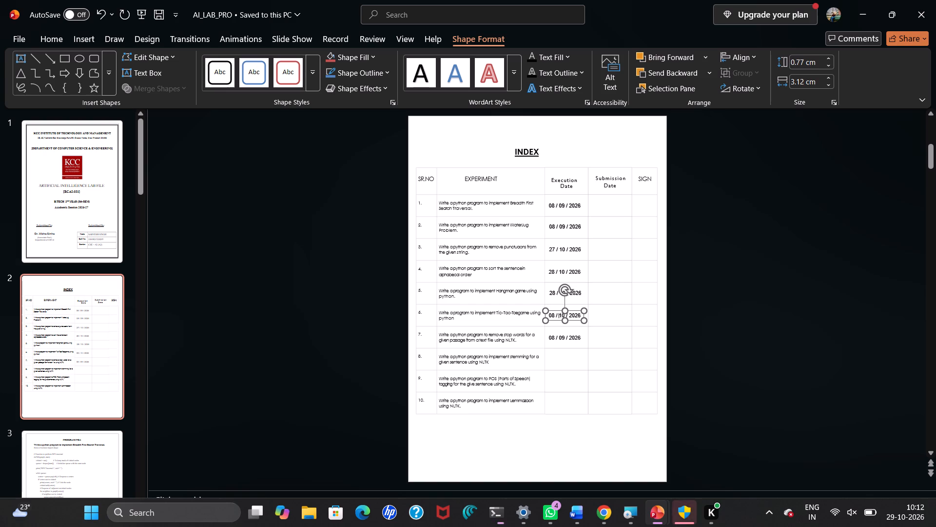
{"action": "key", "text": "Left"}
{"action": "key", "text": "Left"}
{"action": "key", "text": "BackSpace"}
{"action": "key", "text": "BackSpace"}
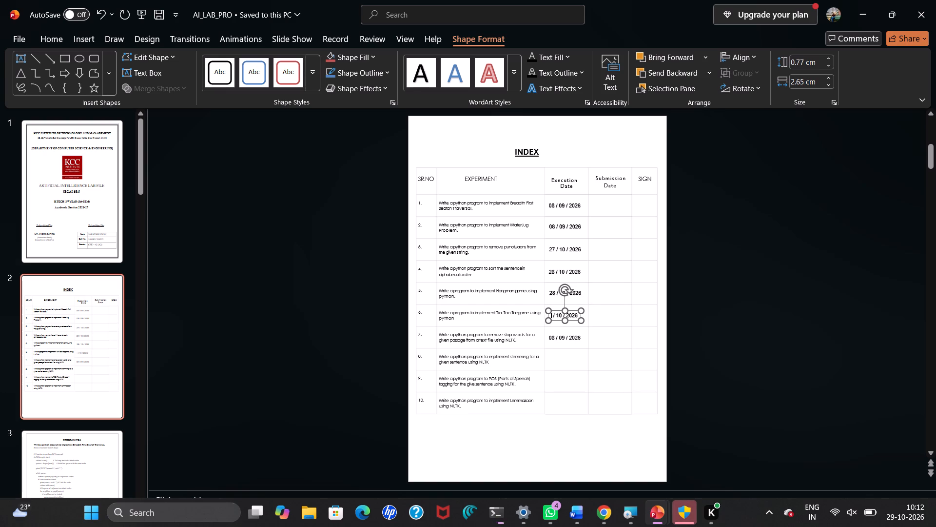
{"action": "type", "text": "30"}
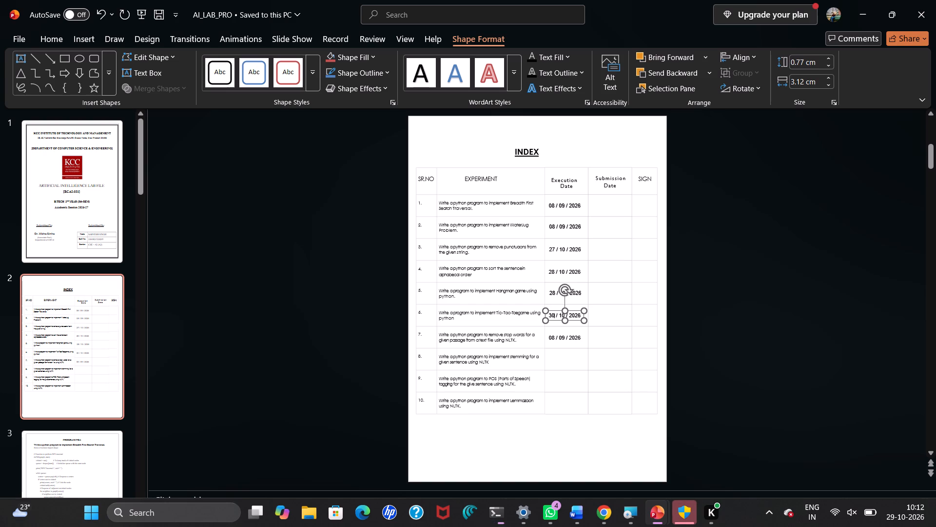
Set the execution date of experiment 7 to 30 / 10 / 2026 by replacing its month and day.
{"action": "left_click", "coordinate": [572, 338]}
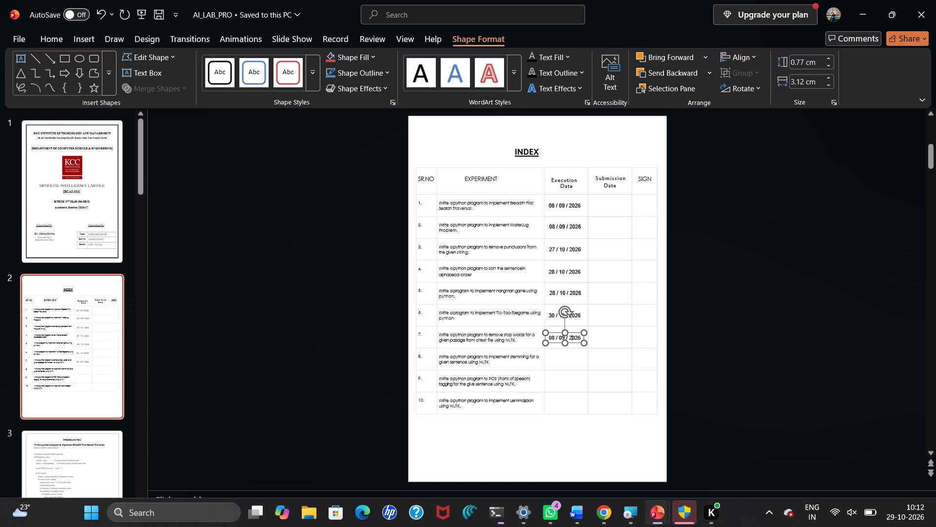
{"action": "key", "text": "Left"}
{"action": "key", "text": "Left"}
{"action": "key", "text": "Left"}
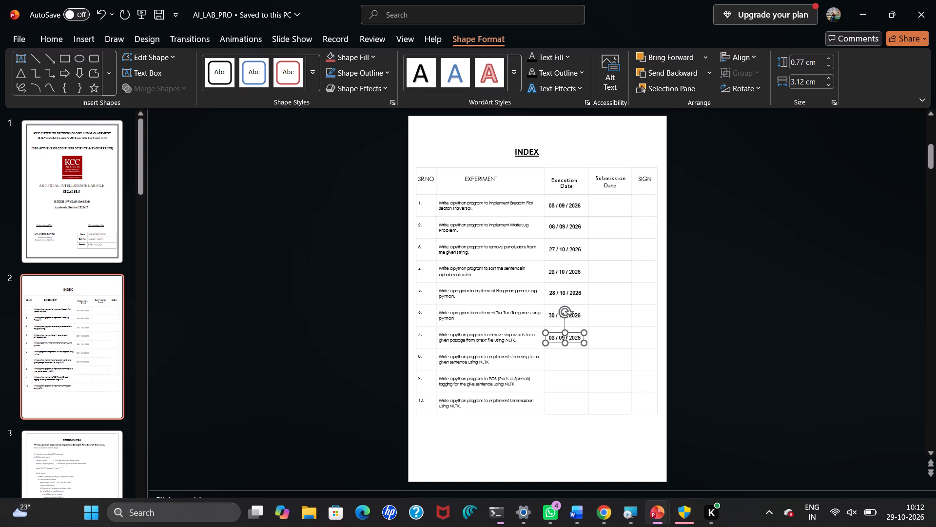
{"action": "key", "text": "Left"}
{"action": "key", "text": "BackSpace"}
{"action": "key", "text": "BackSpace"}
{"action": "type", "text": "10"}
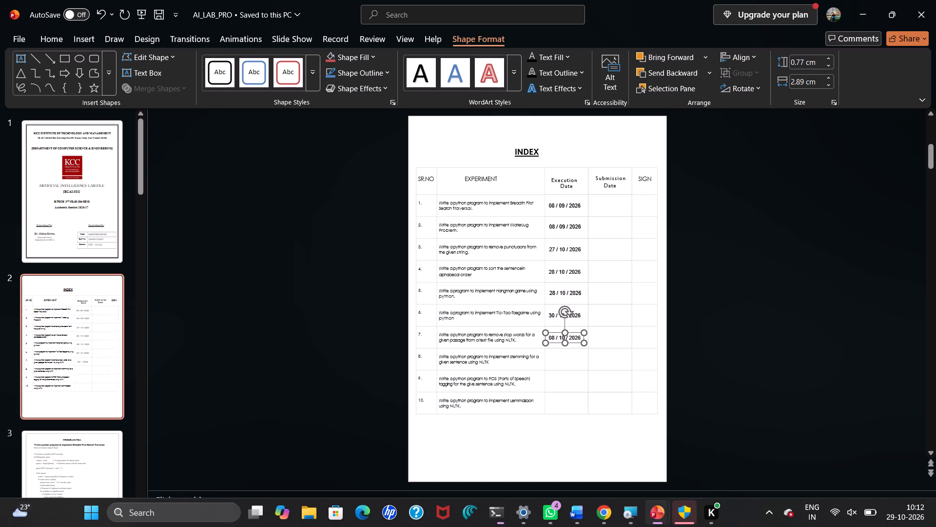
{"action": "key", "text": "Left"}
{"action": "key", "text": "Left"}
{"action": "key", "text": "Left"}
{"action": "key", "text": "Left"}
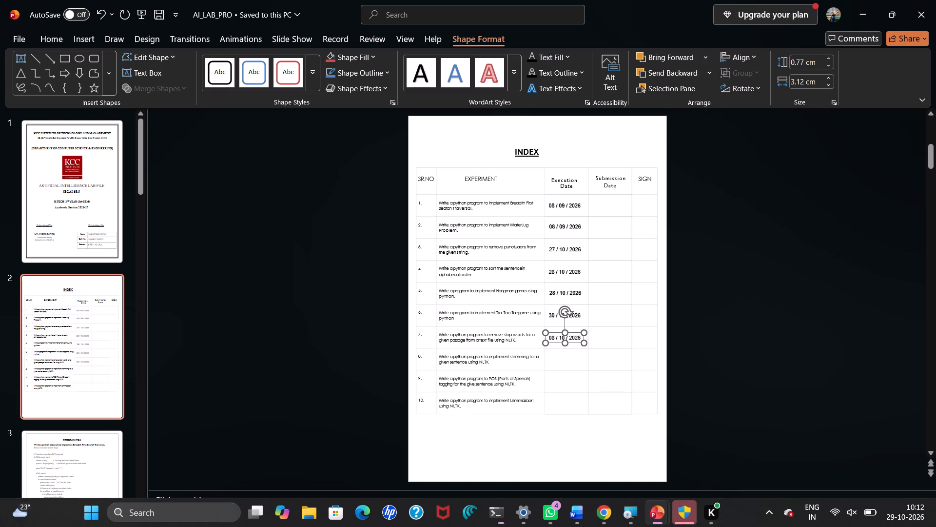
{"action": "key", "text": "Left"}
{"action": "key", "text": "BackSpace"}
{"action": "key", "text": "BackSpace"}
{"action": "type", "text": "30"}
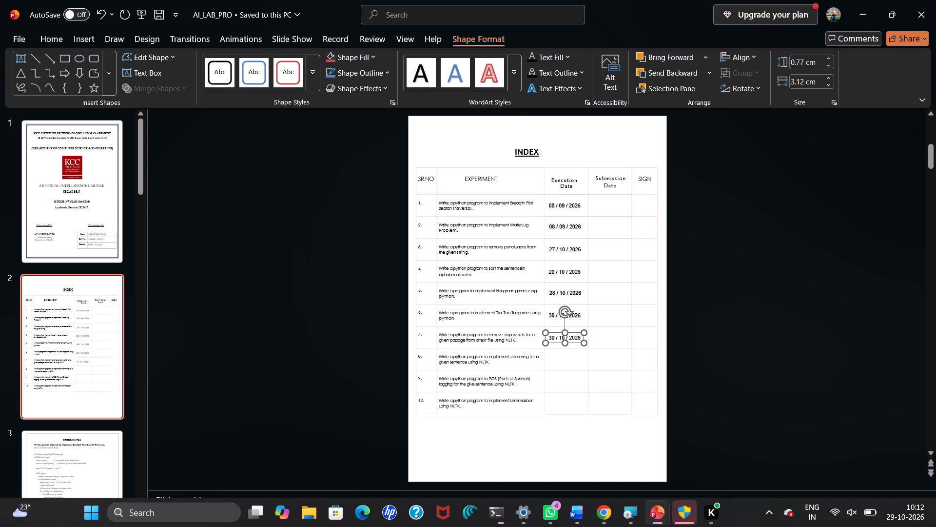
{"action": "left_click", "coordinate": [700, 341]}
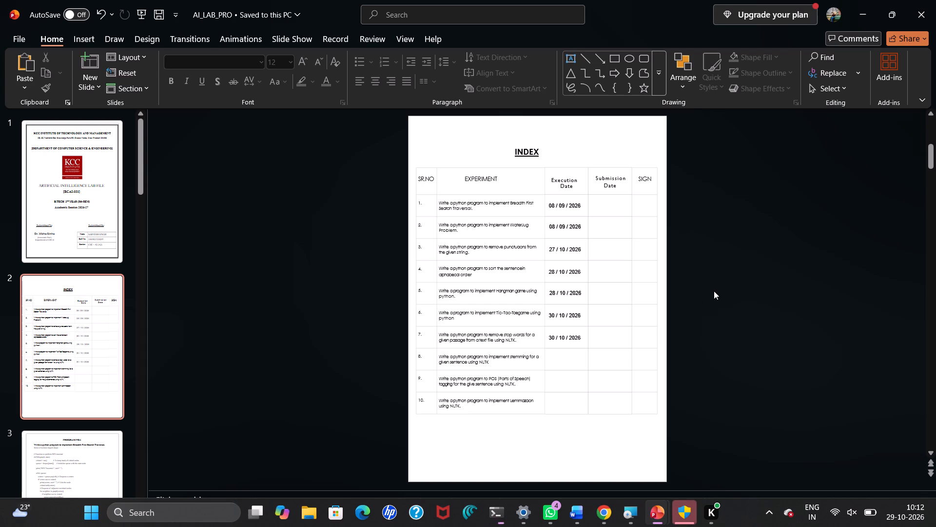
Enlarge the PROGRAM NO.1 heading on slide 3 to font size 18, keeping it bold in Times New Roman.
{"action": "key", "text": "Down"}
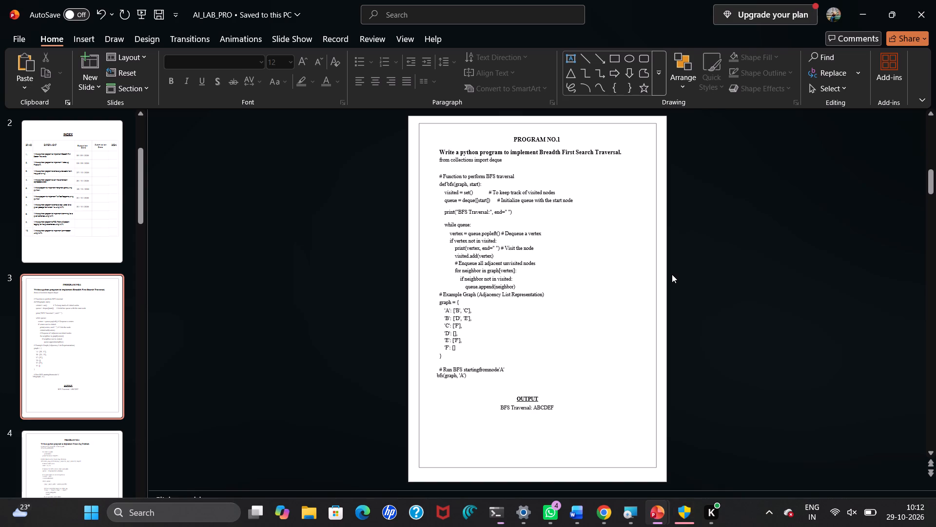
{"action": "key", "text": "Down"}
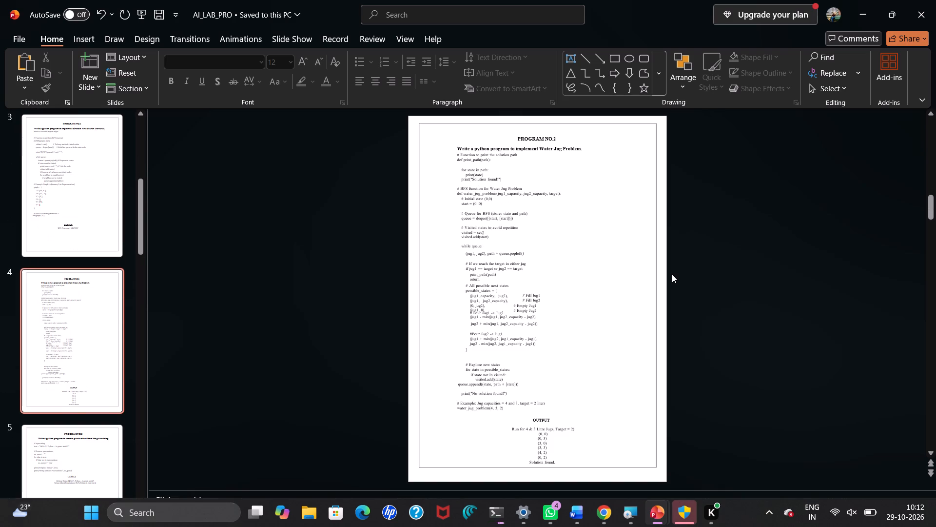
{"action": "key", "text": "Down"}
{"action": "key", "text": "Up"}
{"action": "key", "text": "Up"}
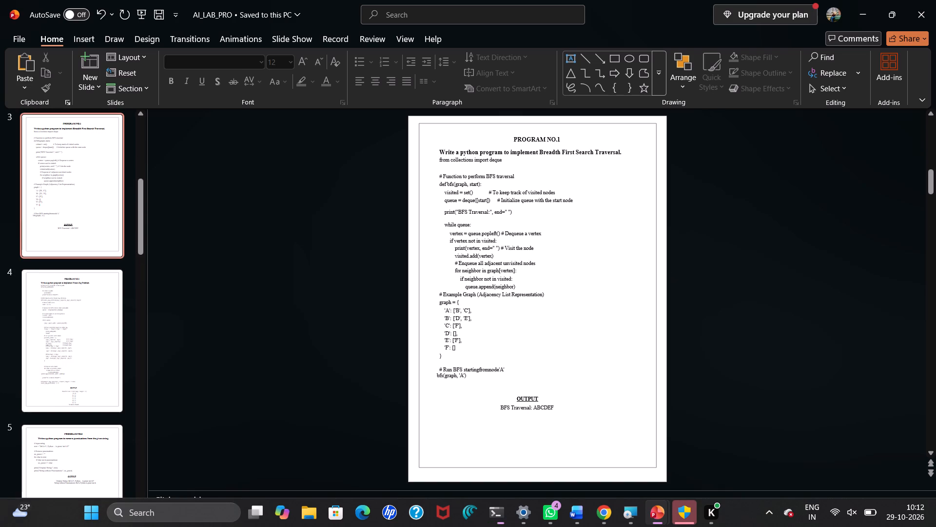
{"action": "left_click", "coordinate": [543, 140]}
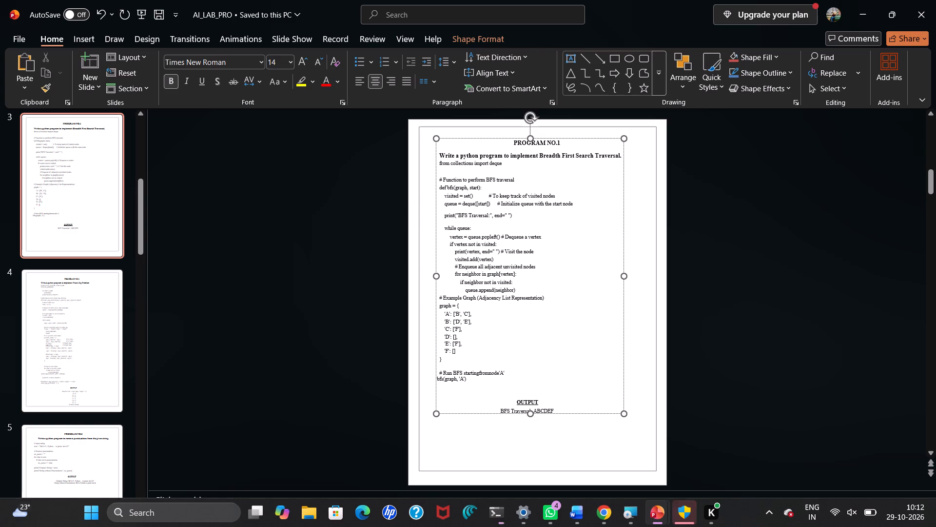
{"action": "left_click", "coordinate": [561, 143]}
{"action": "left_click_drag", "start_coordinate": [559, 144], "coordinate": [522, 141]}
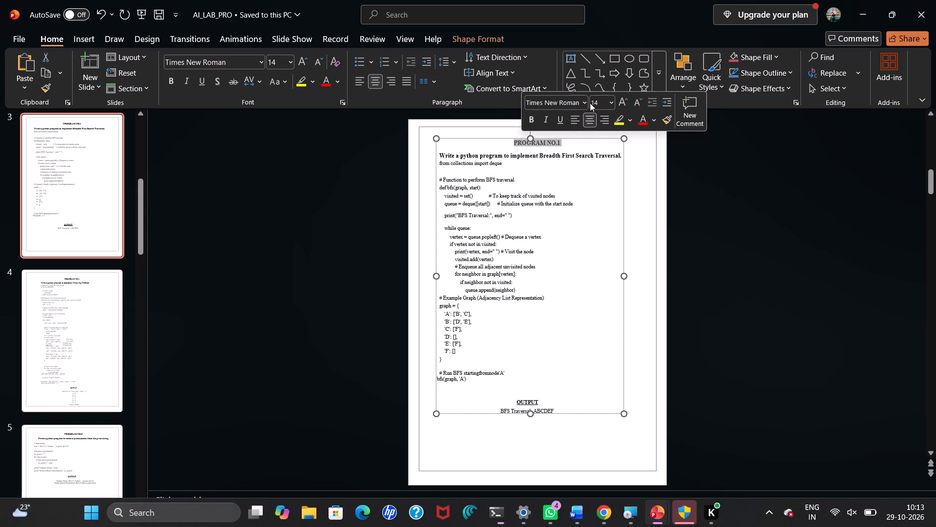
{"action": "left_click", "coordinate": [536, 119]}
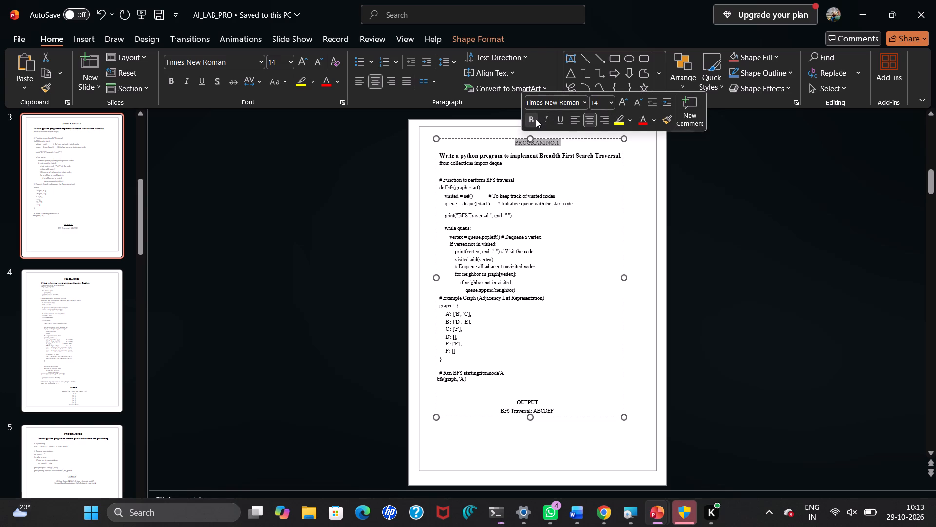
{"action": "left_click", "coordinate": [536, 119]}
{"action": "left_click", "coordinate": [586, 103]}
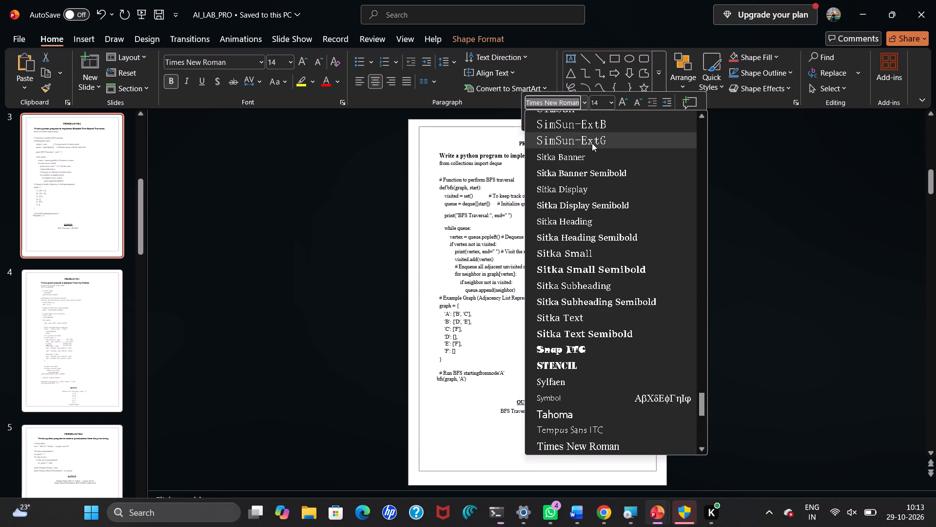
{"action": "left_click", "coordinate": [796, 198]}
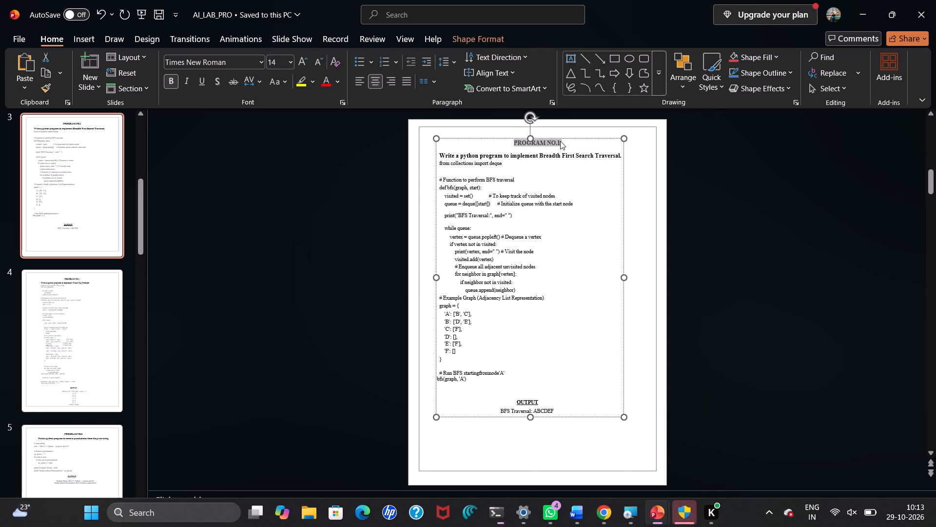
{"action": "left_click", "coordinate": [289, 59]}
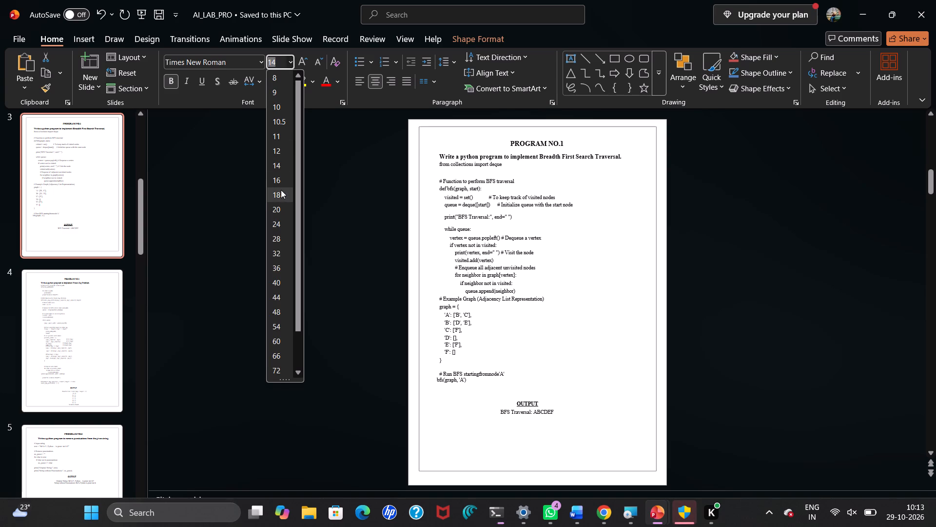
{"action": "left_click", "coordinate": [281, 193]}
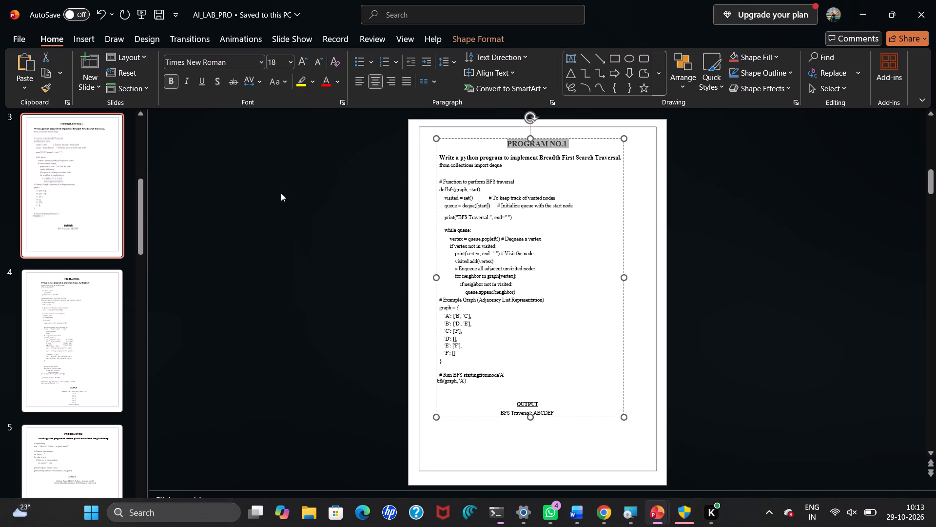
{"action": "left_click", "coordinate": [289, 199]}
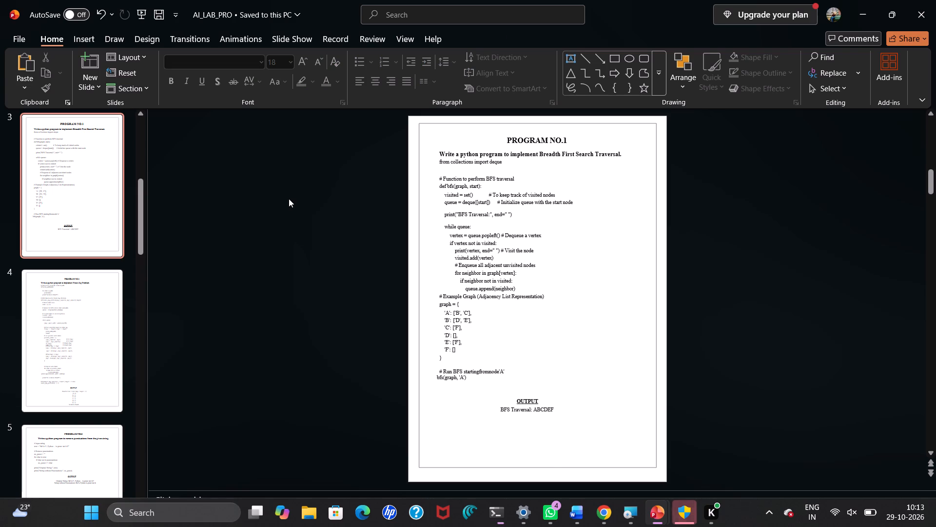
Set the PROGRAM NO.2 heading on slide 4 to font size 16.
{"action": "key", "text": "Down"}
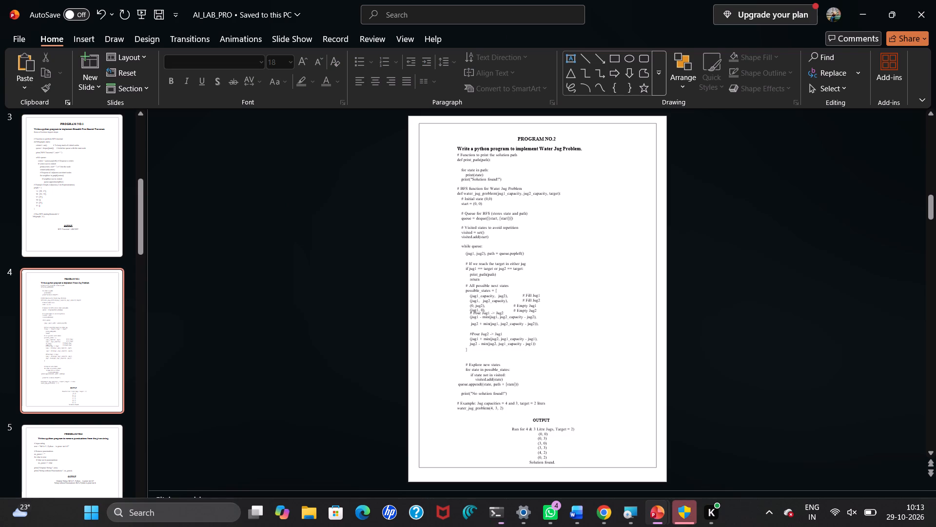
{"action": "triple_click", "coordinate": [546, 140]}
{"action": "triple_click", "coordinate": [546, 140]}
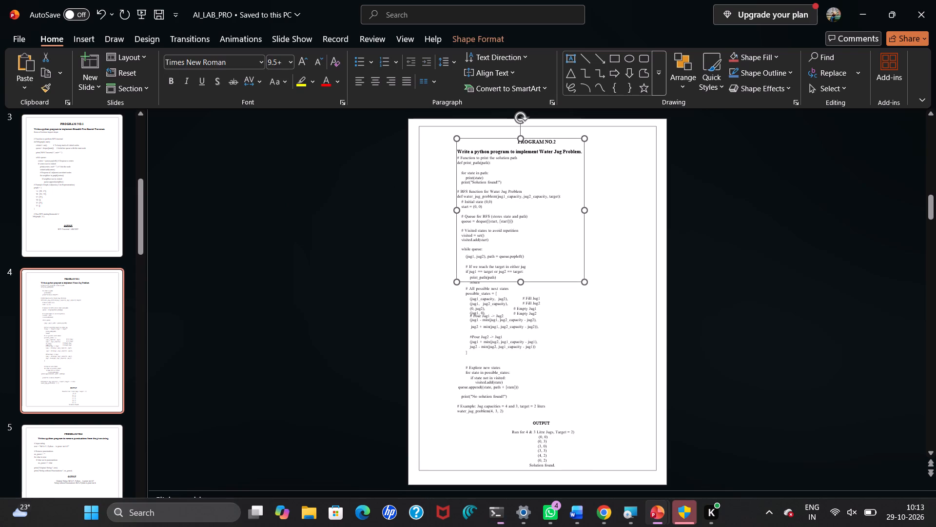
{"action": "triple_click", "coordinate": [542, 142]}
{"action": "left_click", "coordinate": [542, 142]}
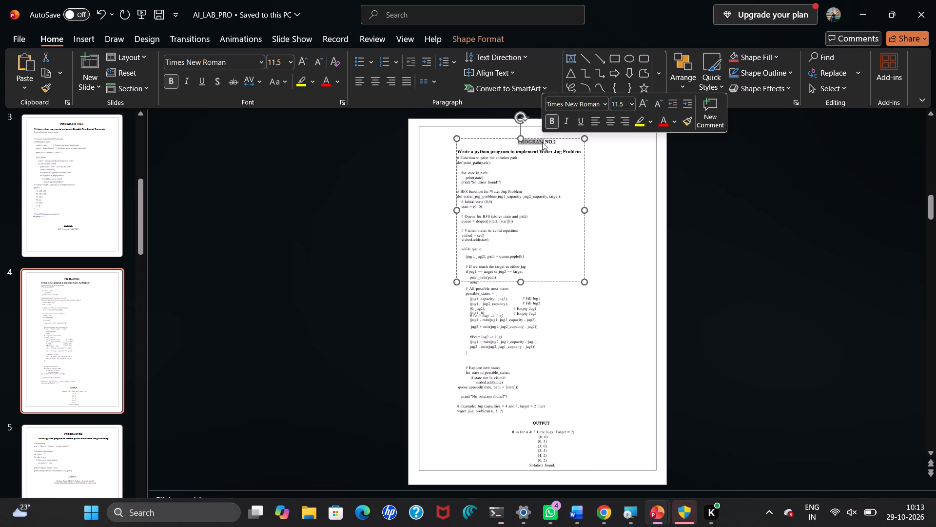
{"action": "triple_click", "coordinate": [542, 142]}
{"action": "left_click", "coordinate": [542, 142]}
{"action": "double_click", "coordinate": [542, 142]}
{"action": "triple_click", "coordinate": [542, 142]}
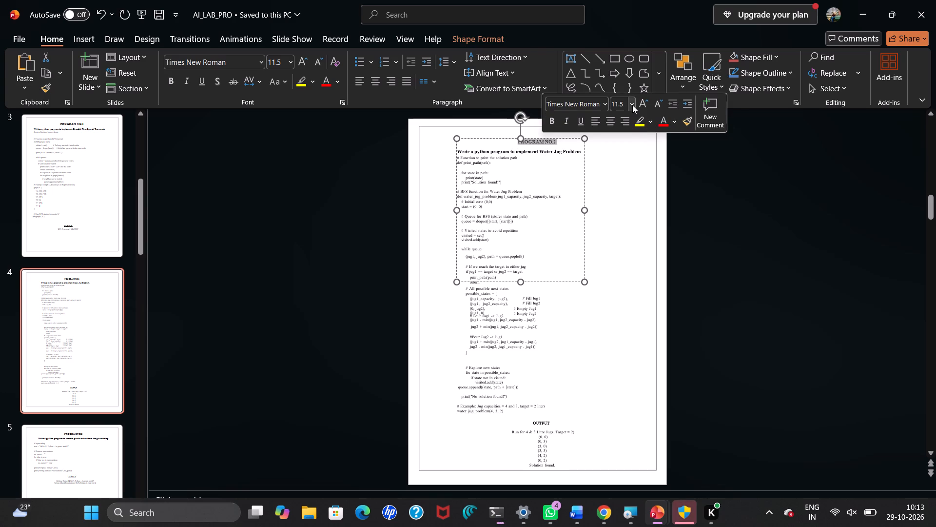
{"action": "left_click", "coordinate": [632, 105]}
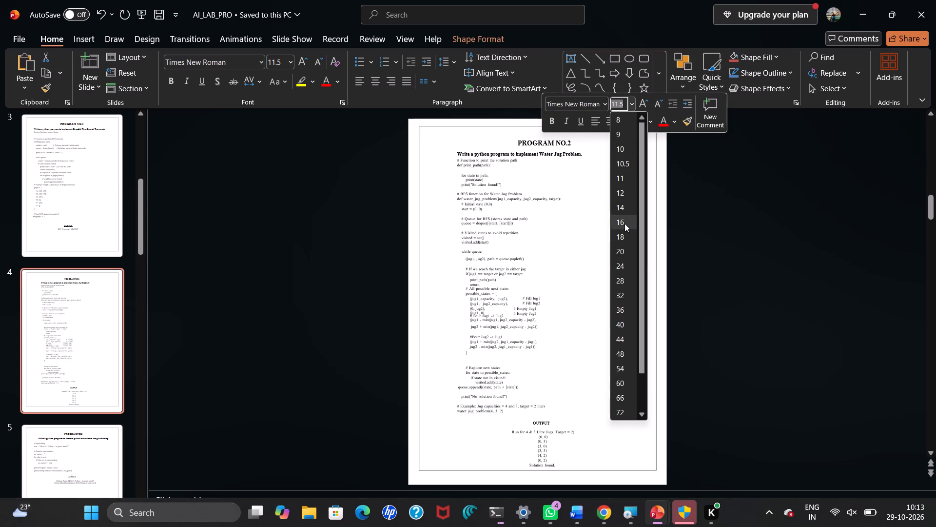
{"action": "left_click", "coordinate": [624, 223]}
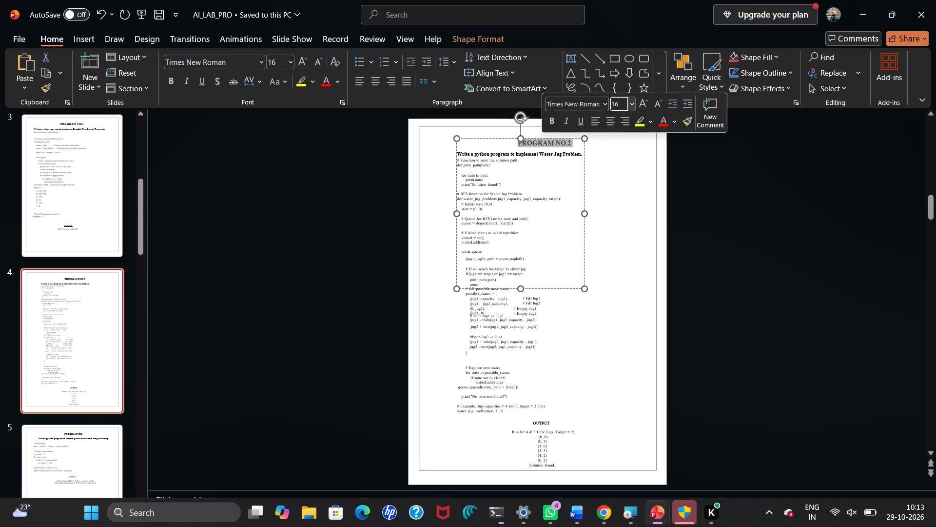
Nudge the text box holding the PROGRAM NO.2 heading and the first code block on slide 4 slightly upward.
{"action": "left_click", "coordinate": [584, 186]}
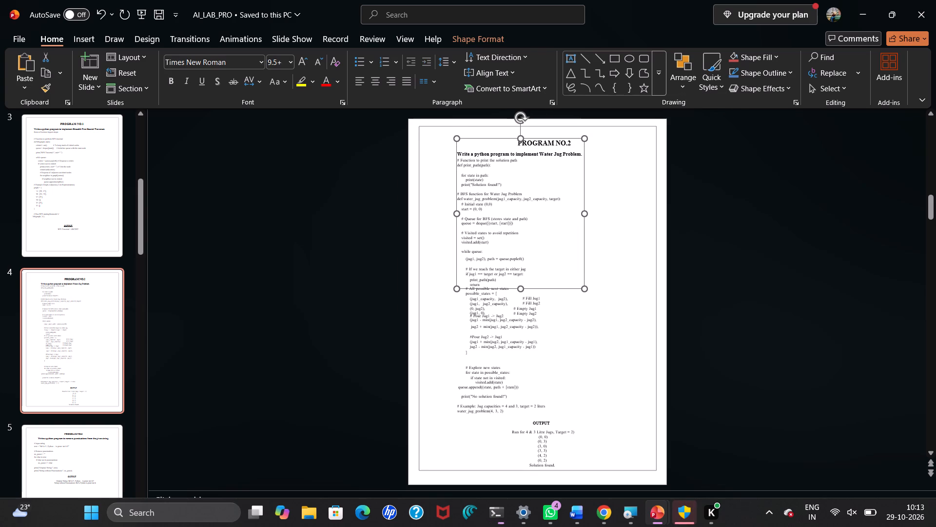
{"action": "key", "text": "Up"}
{"action": "key", "text": "Up"}
{"action": "key", "text": "Up"}
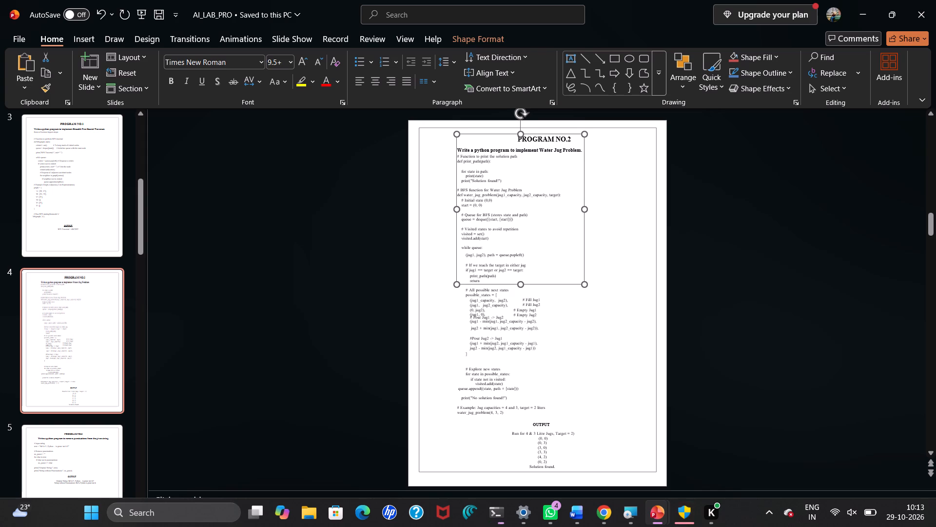
{"action": "key", "text": "Down"}
{"action": "key", "text": "Down"}
{"action": "key", "text": "Up"}
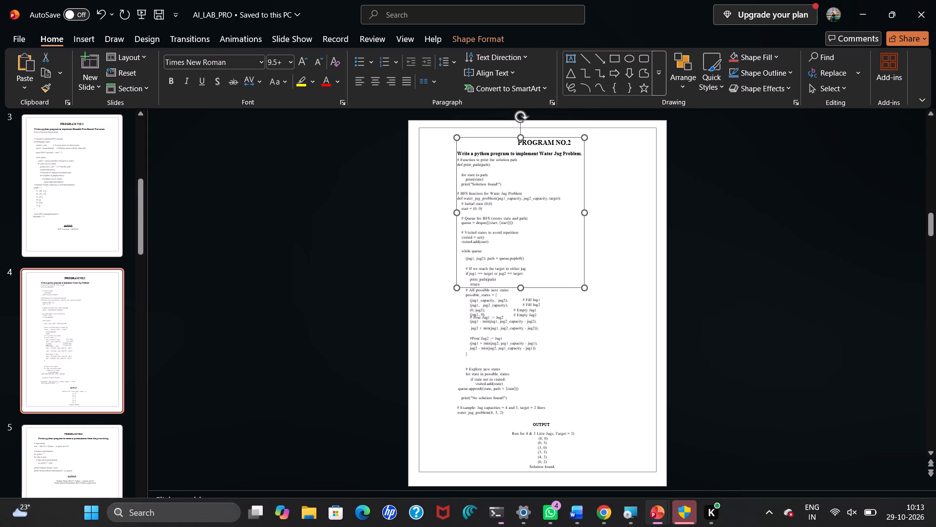
{"action": "left_click", "coordinate": [714, 208]}
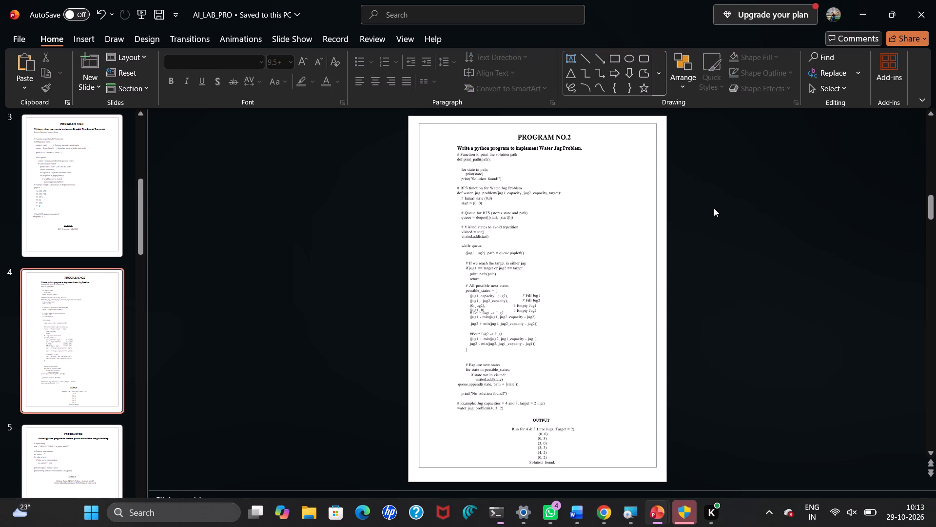
Set the PROGRAM NO.3 heading on slide 5 to font size 16.
{"action": "key", "text": "Down"}
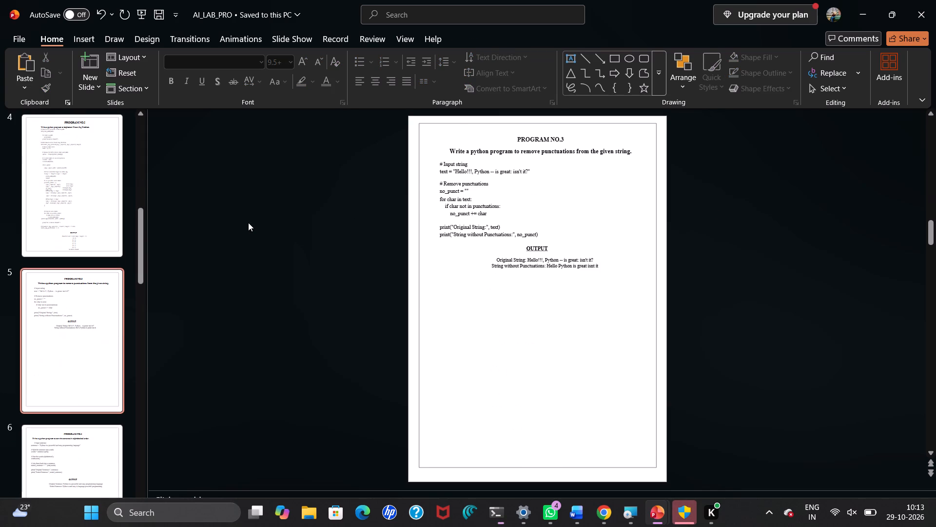
{"action": "triple_click", "coordinate": [545, 139]}
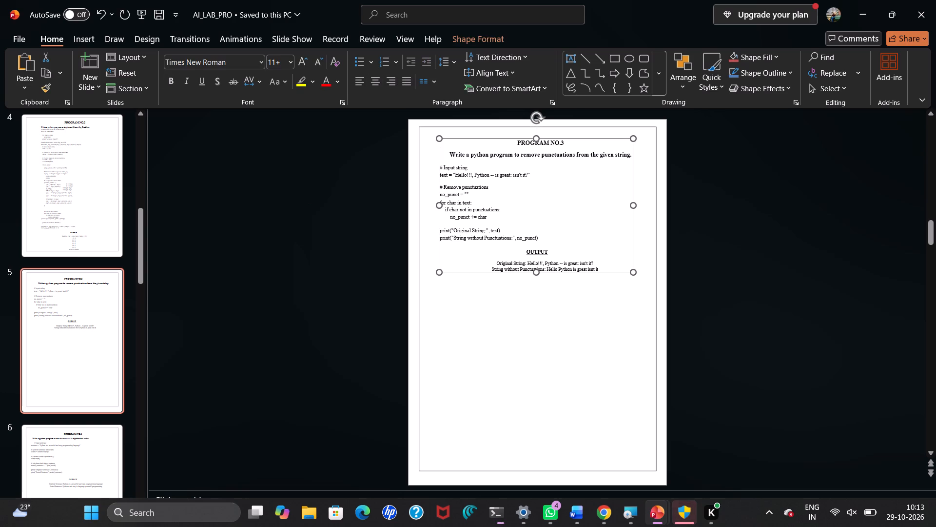
{"action": "triple_click", "coordinate": [545, 141]}
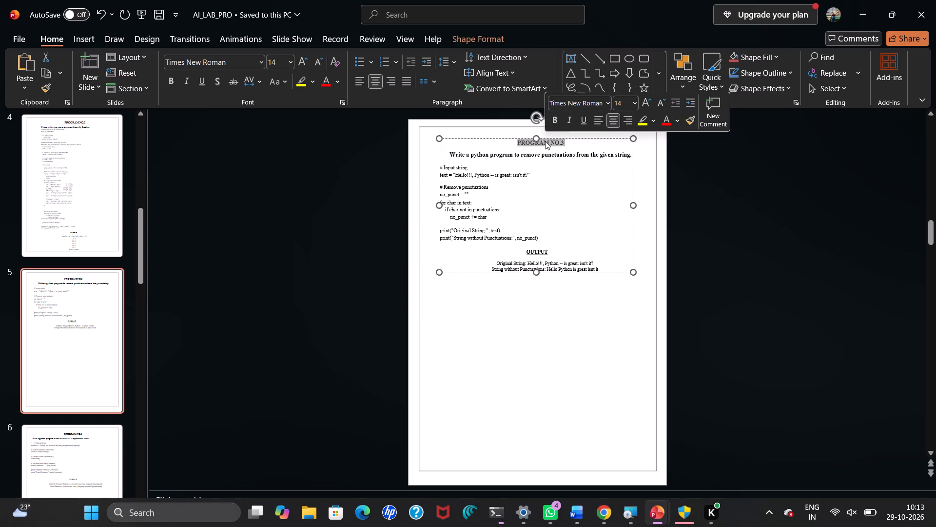
{"action": "left_click", "coordinate": [636, 106]}
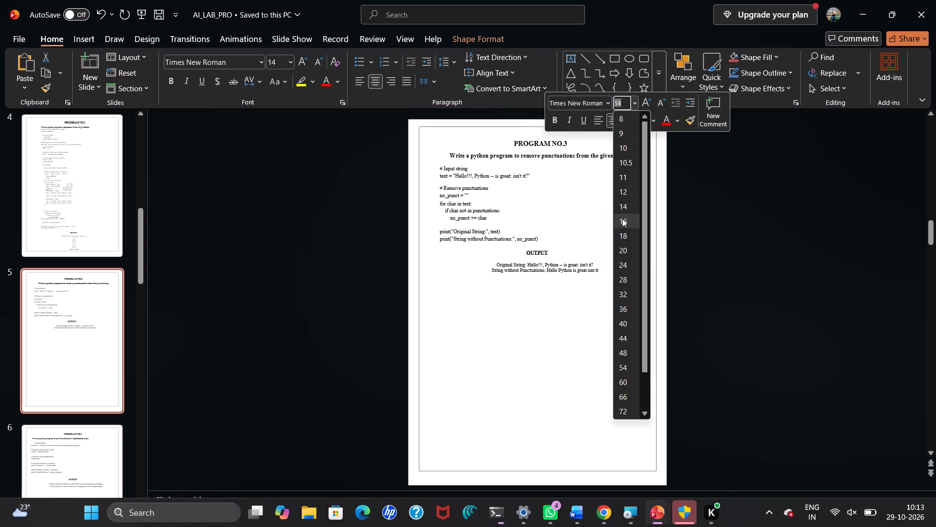
{"action": "left_click", "coordinate": [622, 219]}
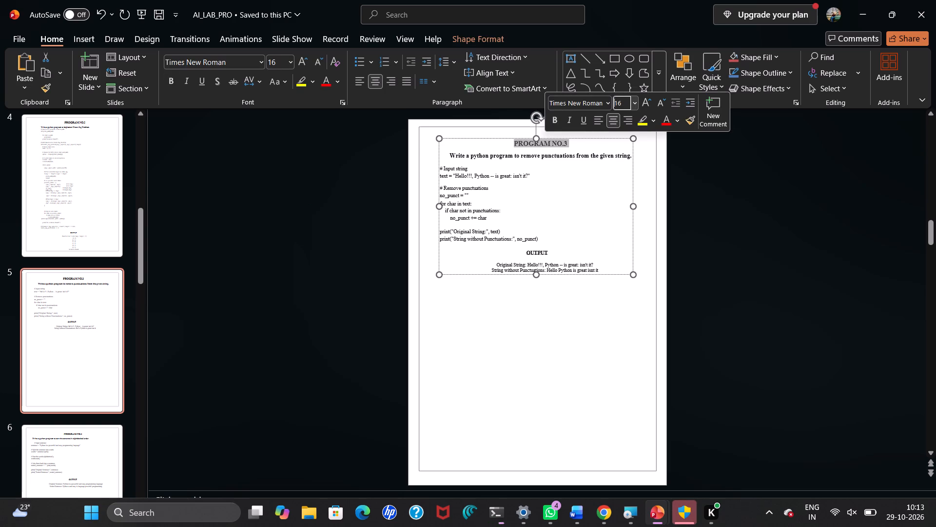
{"action": "left_click", "coordinate": [723, 273]}
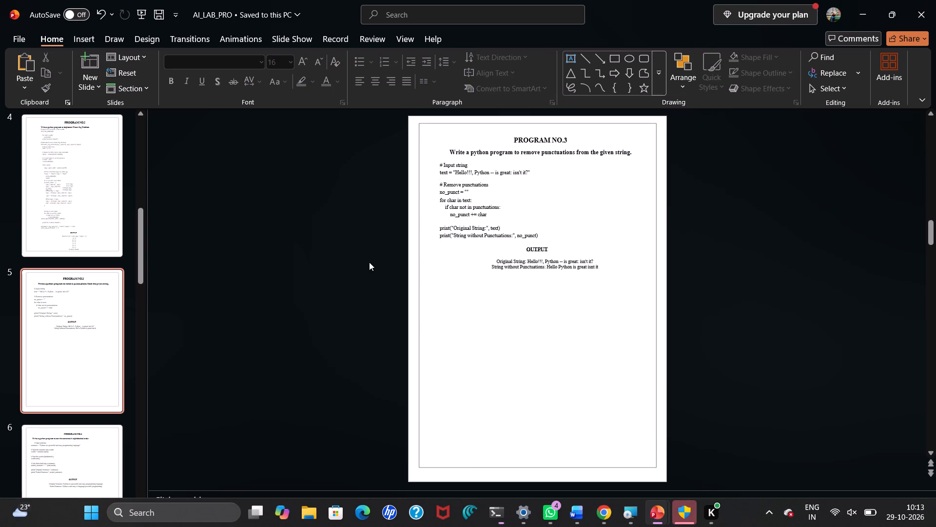
Set the PROGRAM NO.4 heading on slide 6 to font size 16.
{"action": "key", "text": "Down"}
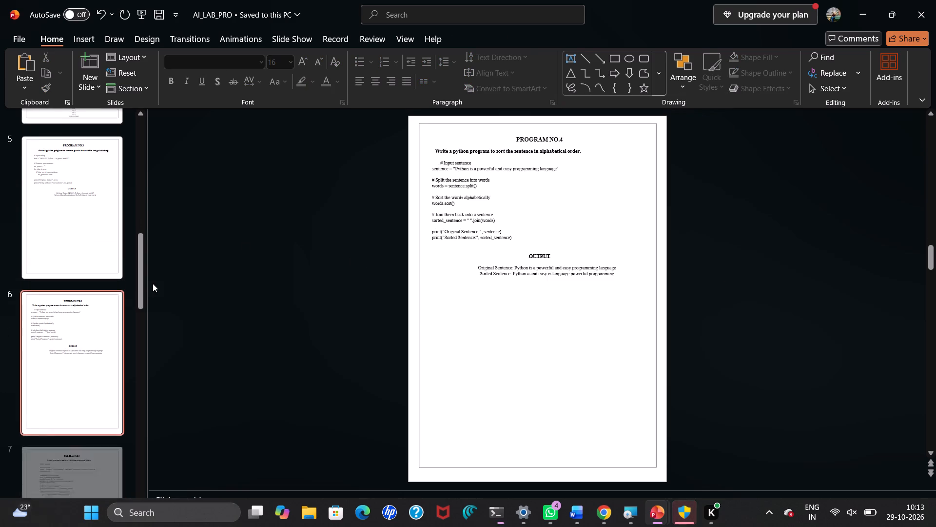
{"action": "left_click", "coordinate": [551, 139]}
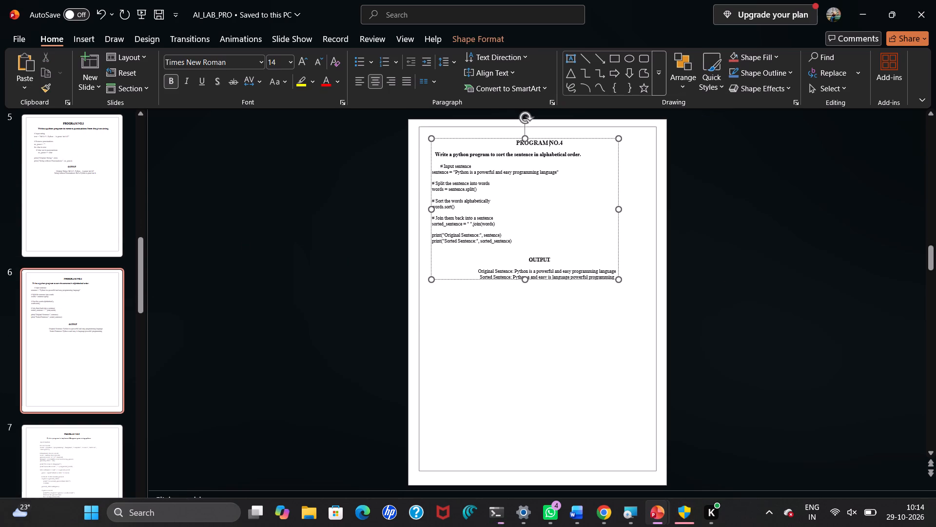
{"action": "triple_click", "coordinate": [553, 142]}
{"action": "left_click", "coordinate": [553, 142]}
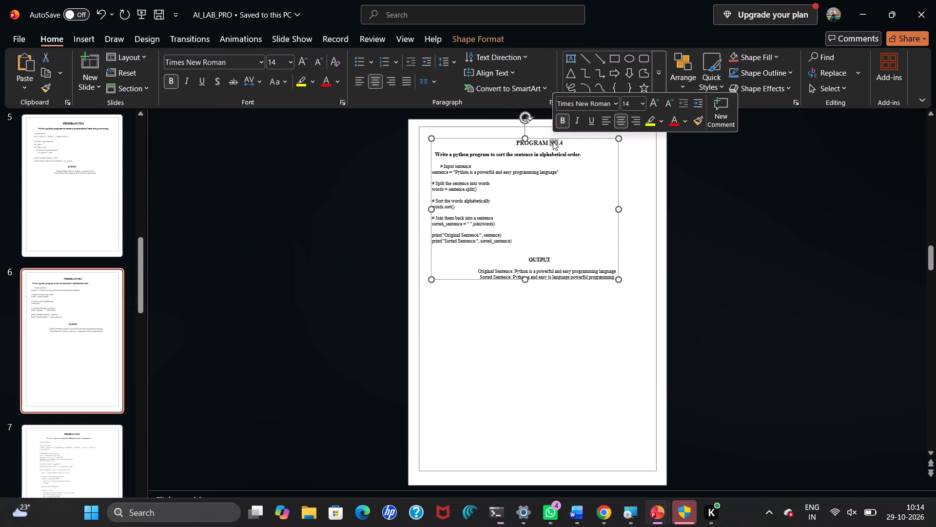
{"action": "triple_click", "coordinate": [553, 142]}
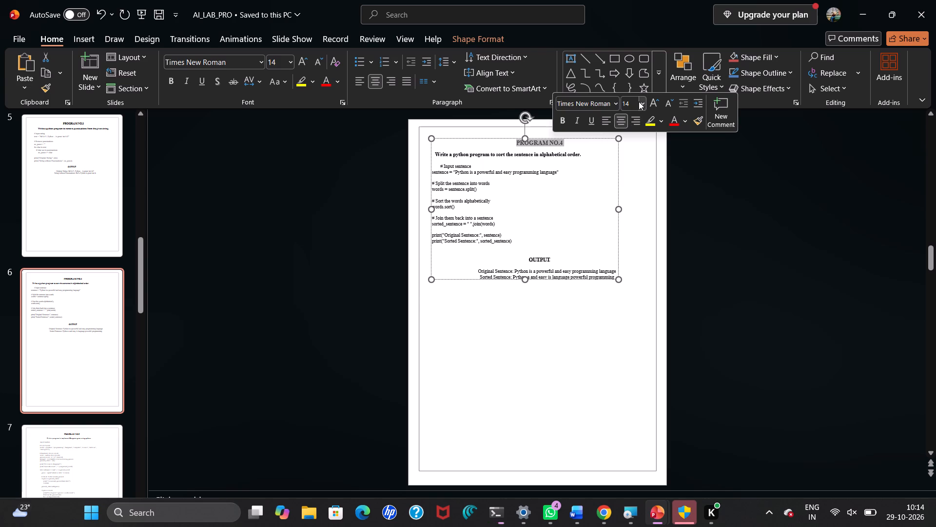
{"action": "left_click", "coordinate": [639, 101]}
{"action": "left_click", "coordinate": [637, 222]}
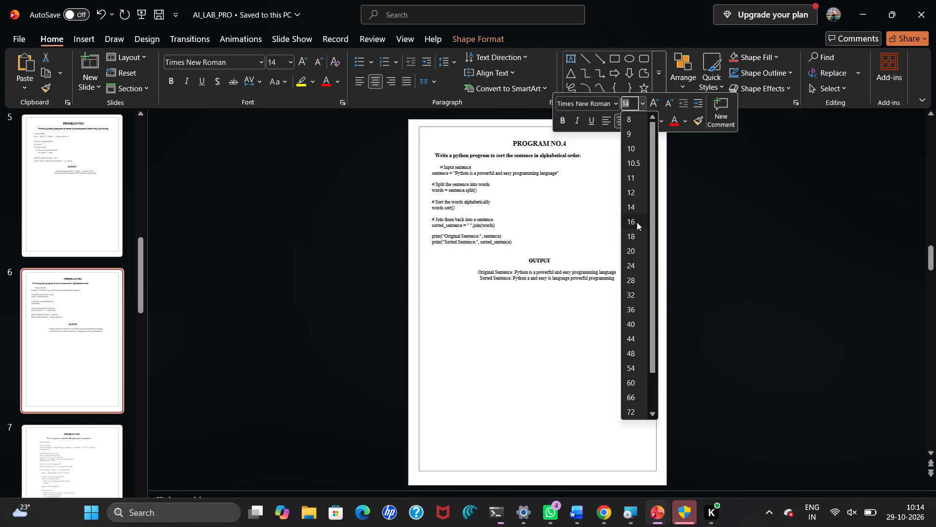
{"action": "left_click", "coordinate": [723, 223]}
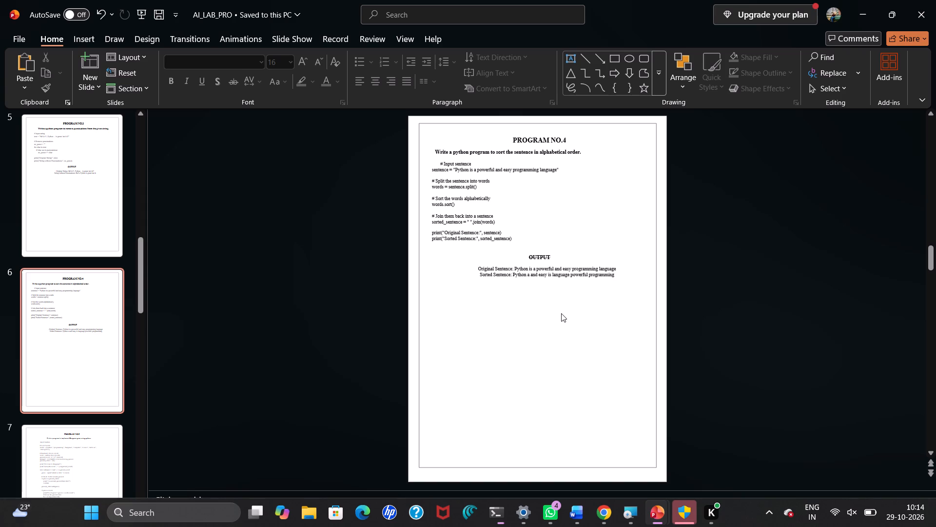
Set the PROGRAM NO.5 heading on slide 7 to font size 16.
{"action": "key", "text": "Down"}
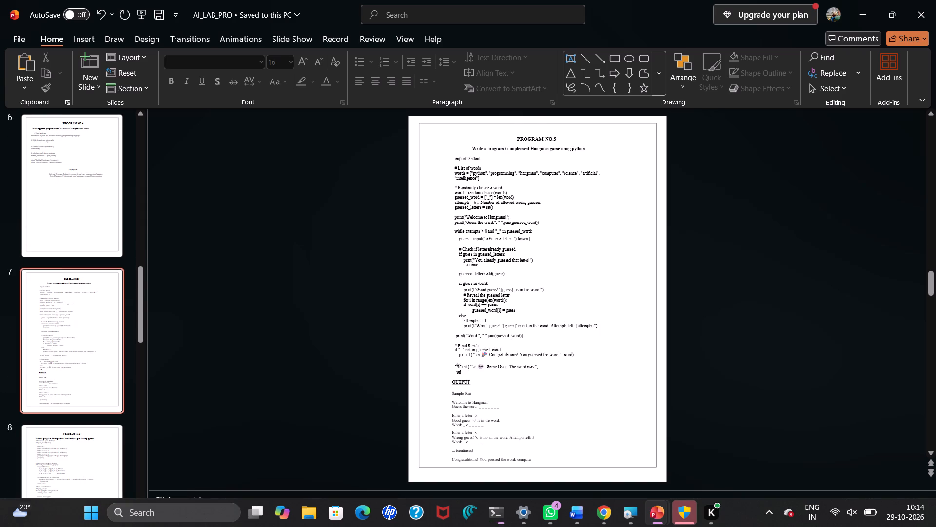
{"action": "triple_click", "coordinate": [534, 137]}
{"action": "left_click", "coordinate": [534, 137]}
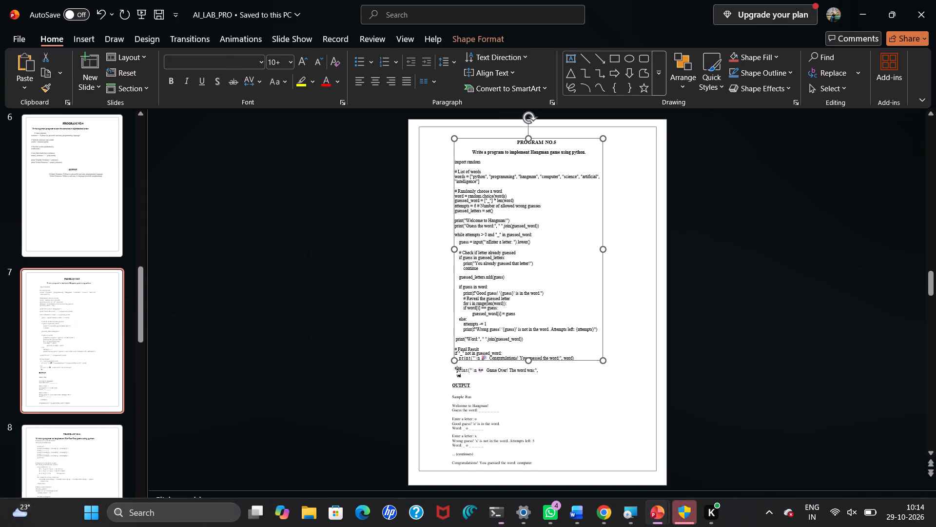
{"action": "triple_click", "coordinate": [537, 142]}
{"action": "left_click", "coordinate": [624, 106]}
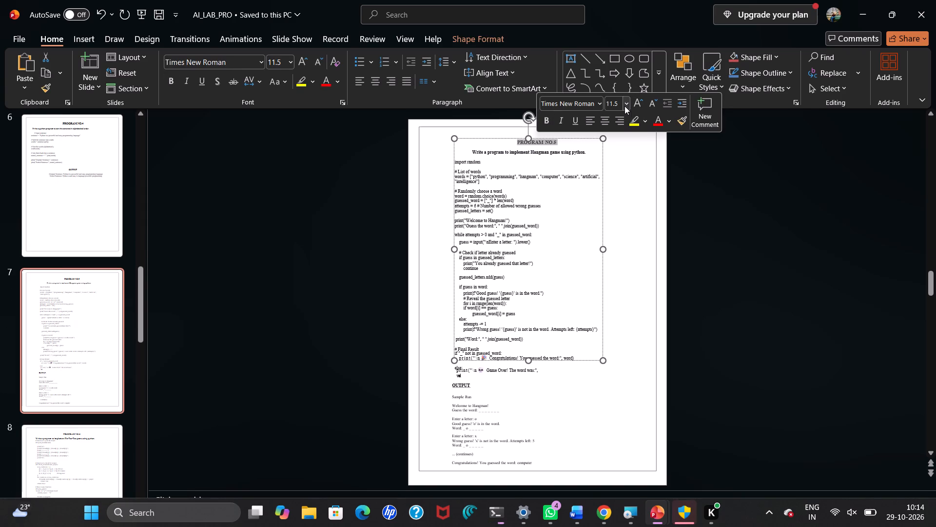
{"action": "left_click", "coordinate": [617, 222]}
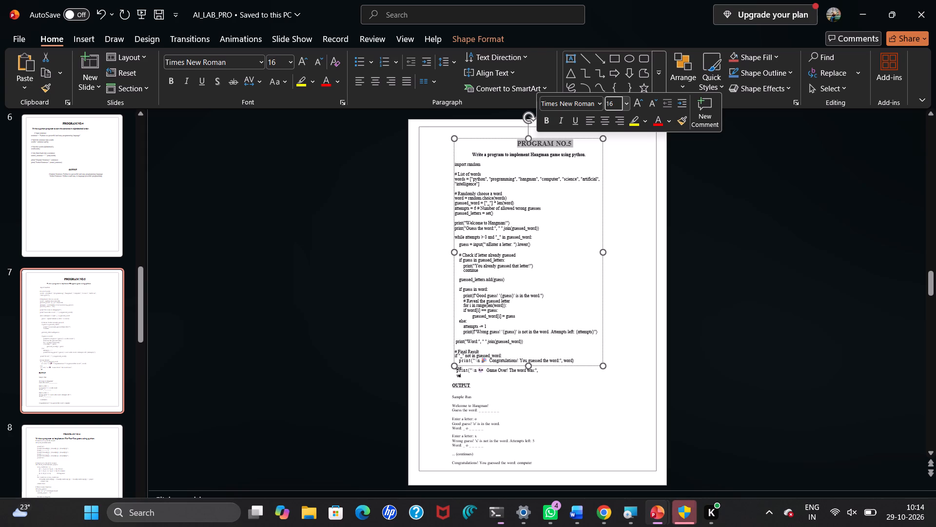
Nudge the text box with the PROGRAM NO.5 heading and Hangman code on slide 7 up by one small increment.
{"action": "left_click", "coordinate": [602, 203]}
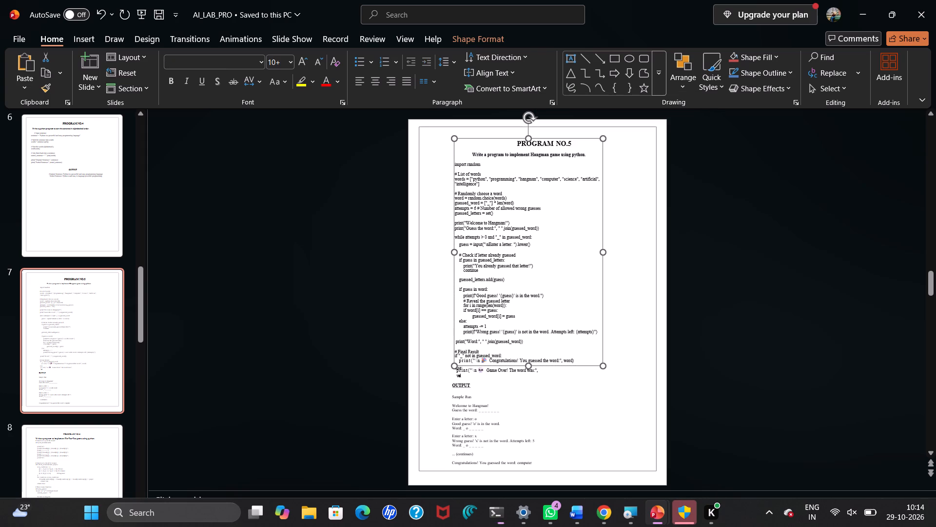
{"action": "key", "text": "Up"}
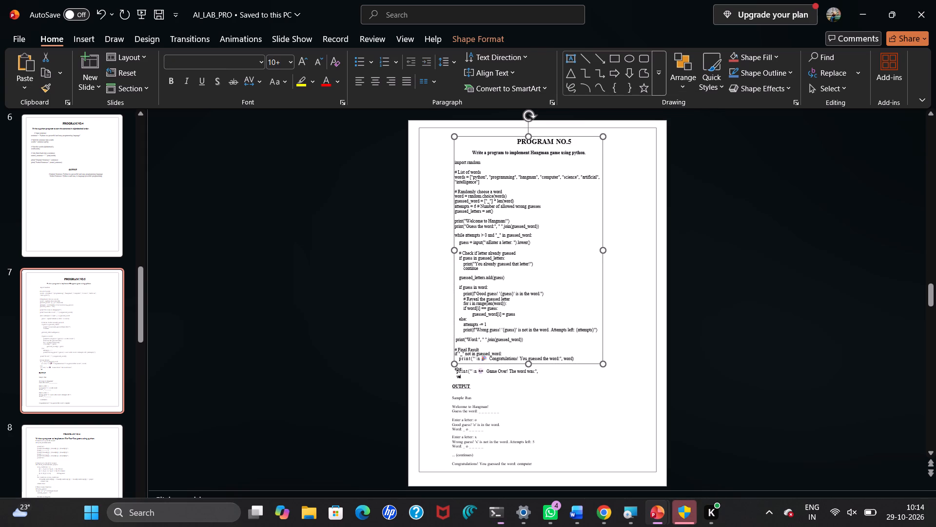
{"action": "key", "text": "Down"}
{"action": "key", "text": "Up"}
{"action": "key", "text": "Down"}
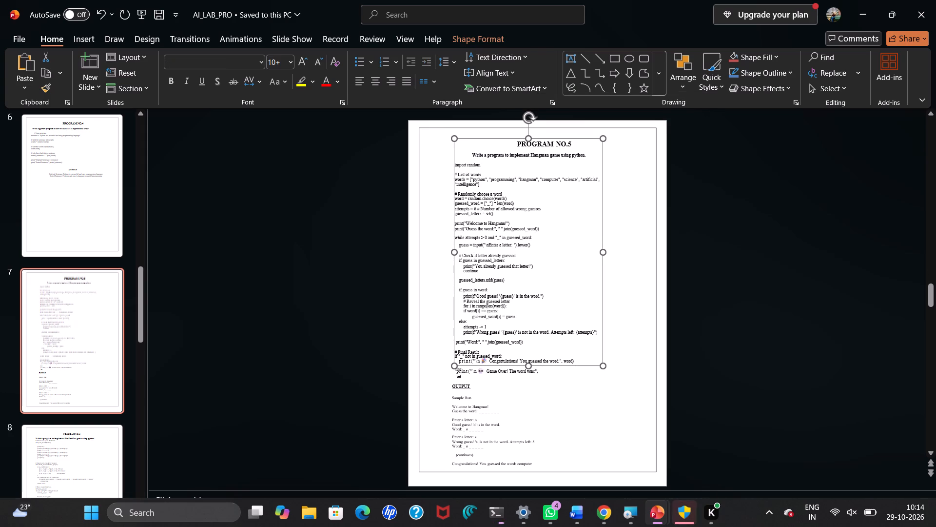
{"action": "key", "text": "Up"}
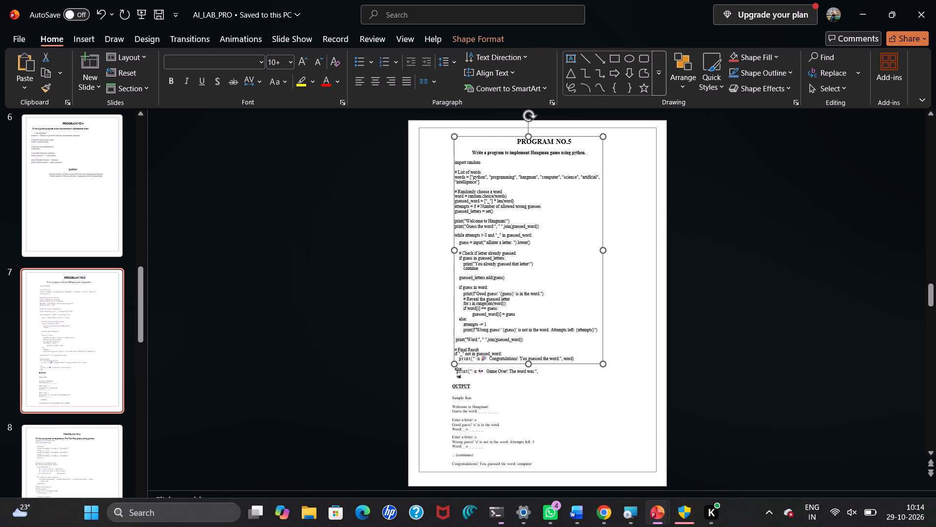
{"action": "left_click", "coordinate": [714, 205]}
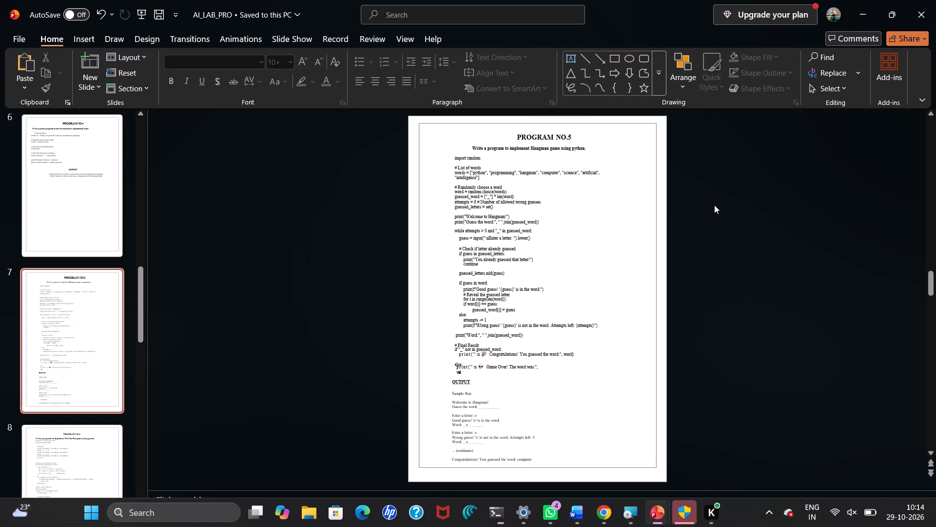
Set the PROGRAM NO.6 heading on slide 8 to font size 16.
{"action": "key", "text": "Down"}
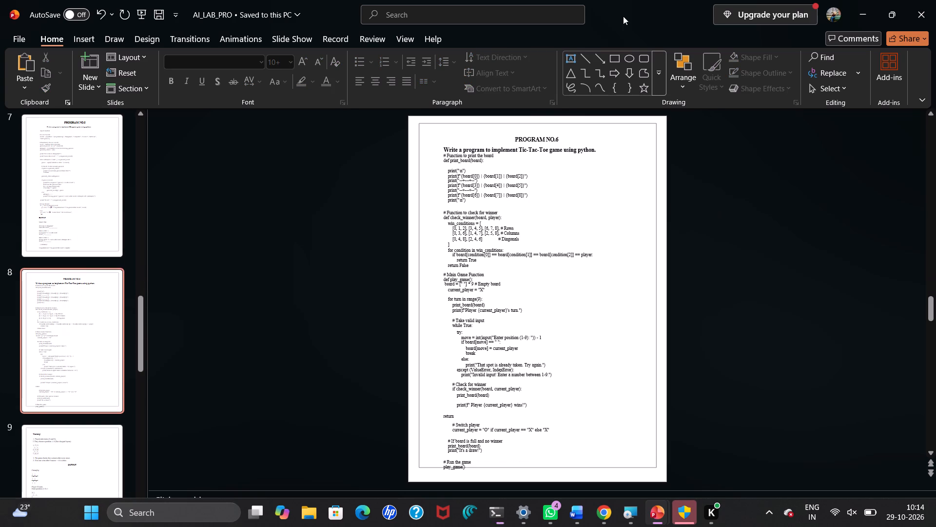
{"action": "left_click", "coordinate": [544, 137]}
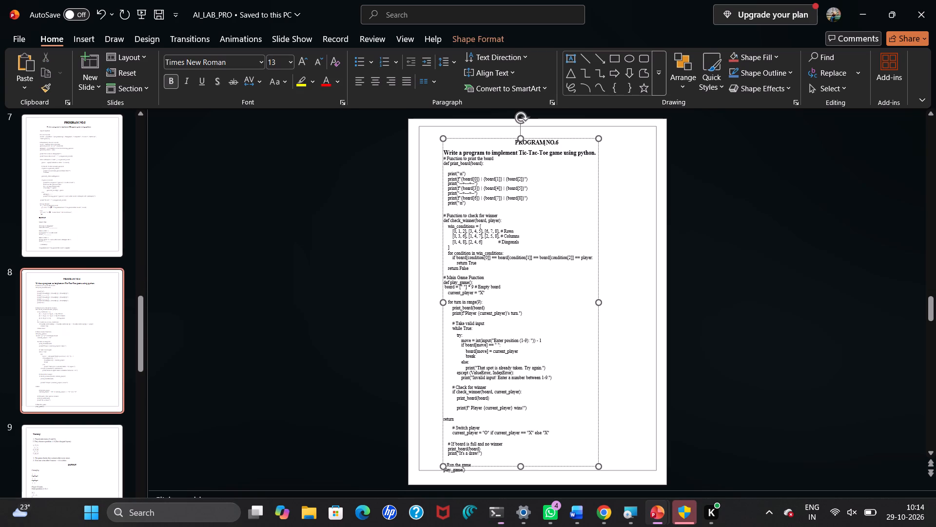
{"action": "triple_click", "coordinate": [545, 143]}
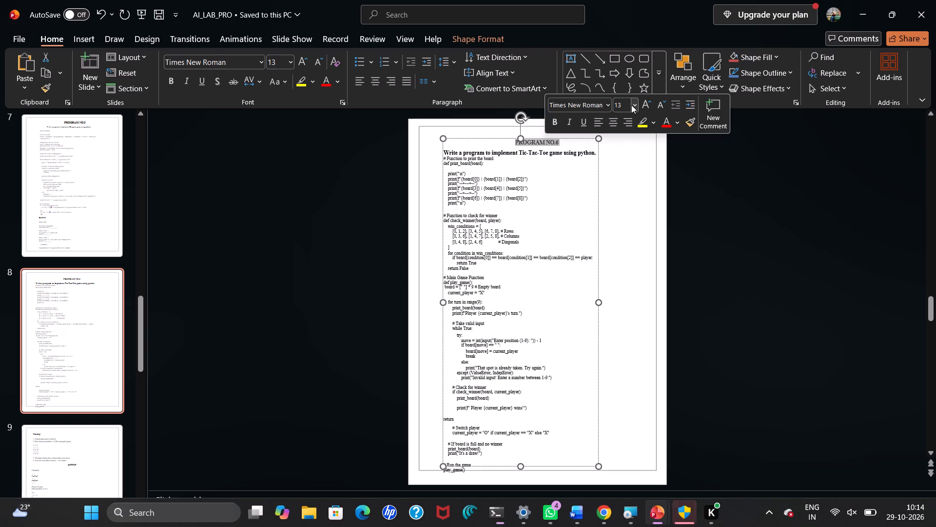
{"action": "left_click", "coordinate": [631, 103]}
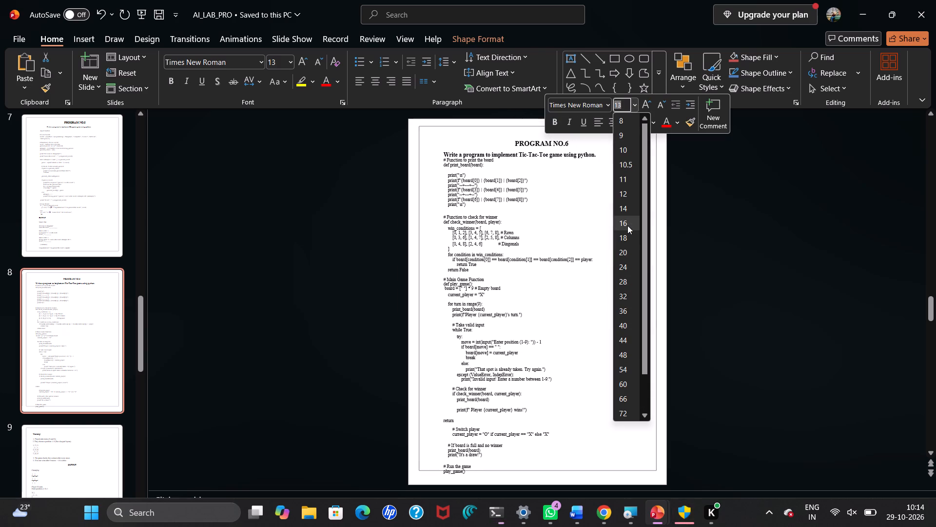
{"action": "left_click", "coordinate": [627, 225]}
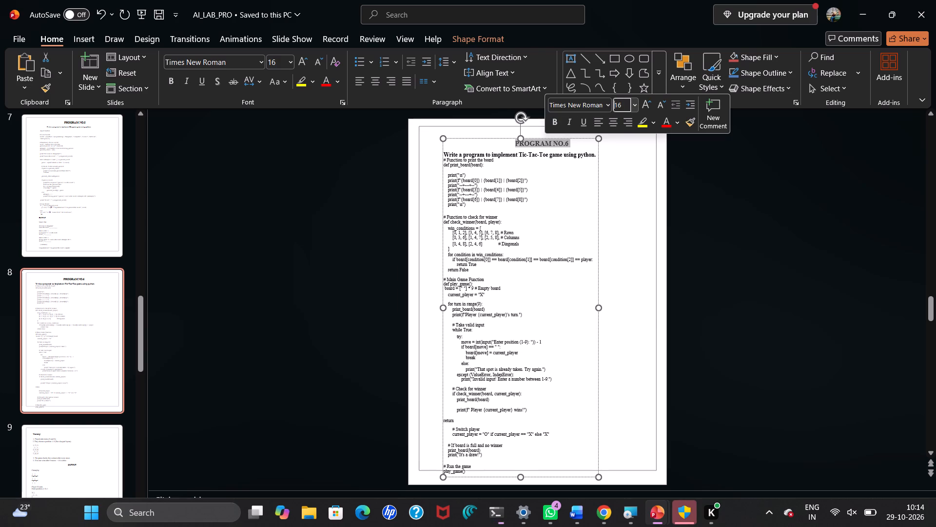
Nudge the text box with the PROGRAM NO.6 heading and Tic-Tac-Toe code on slide 8 up by three small increments.
{"action": "key", "text": "Up"}
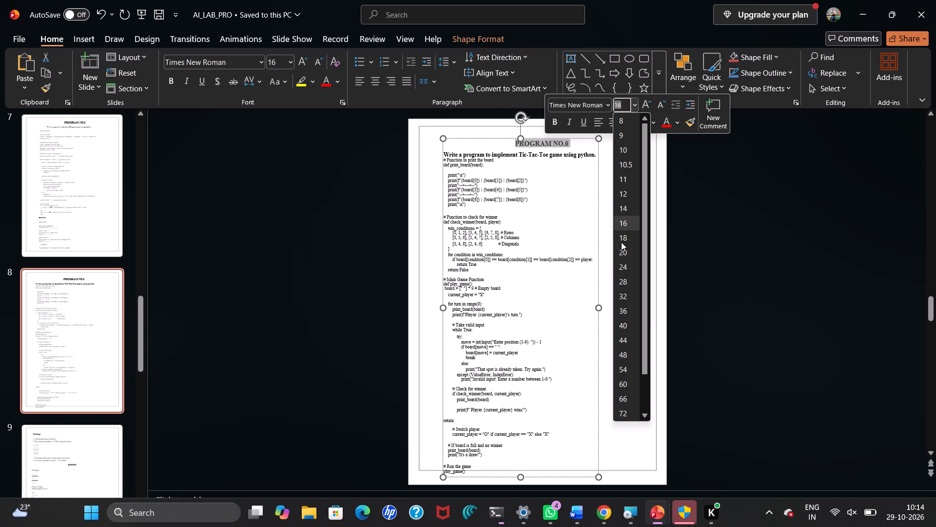
{"action": "left_click", "coordinate": [693, 235]}
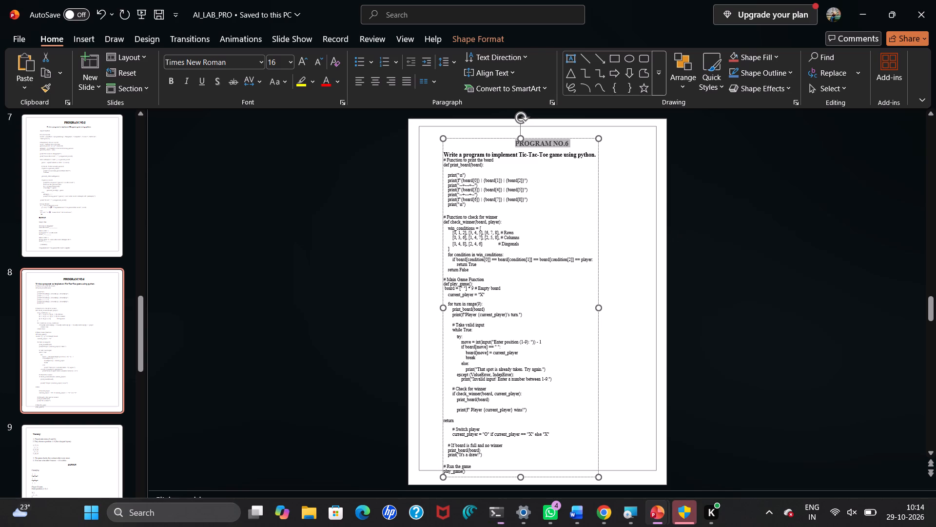
{"action": "key", "text": "Up"}
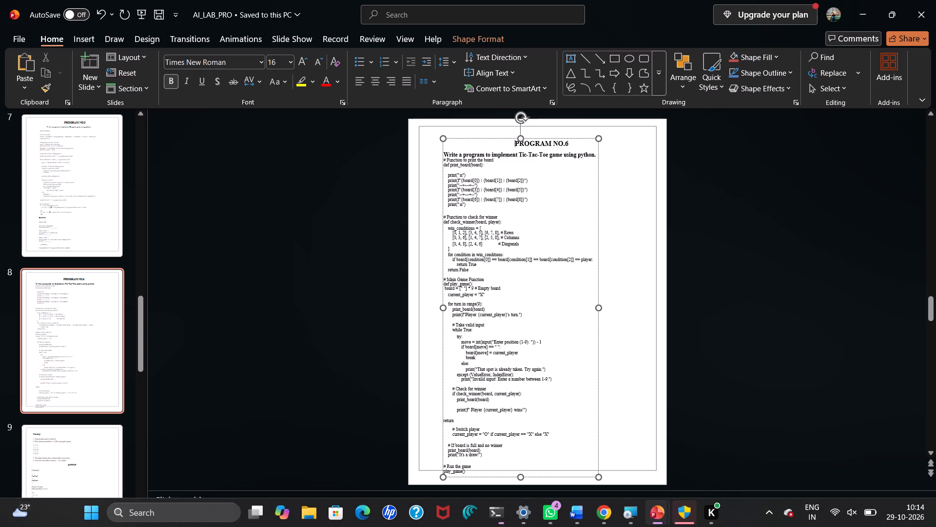
{"action": "left_click", "coordinate": [599, 221]}
{"action": "key", "text": "Up"}
{"action": "key", "text": "Up"}
{"action": "key", "text": "Up"}
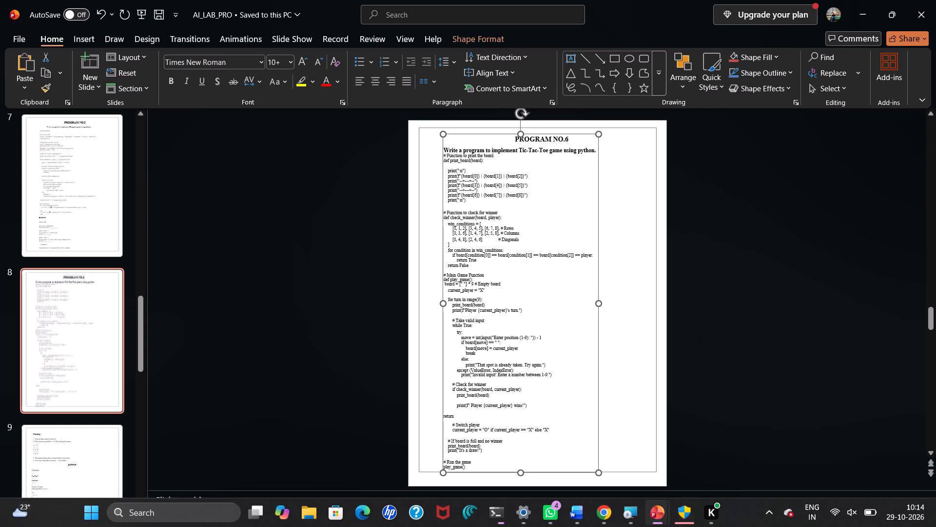
{"action": "left_click", "coordinate": [718, 215]}
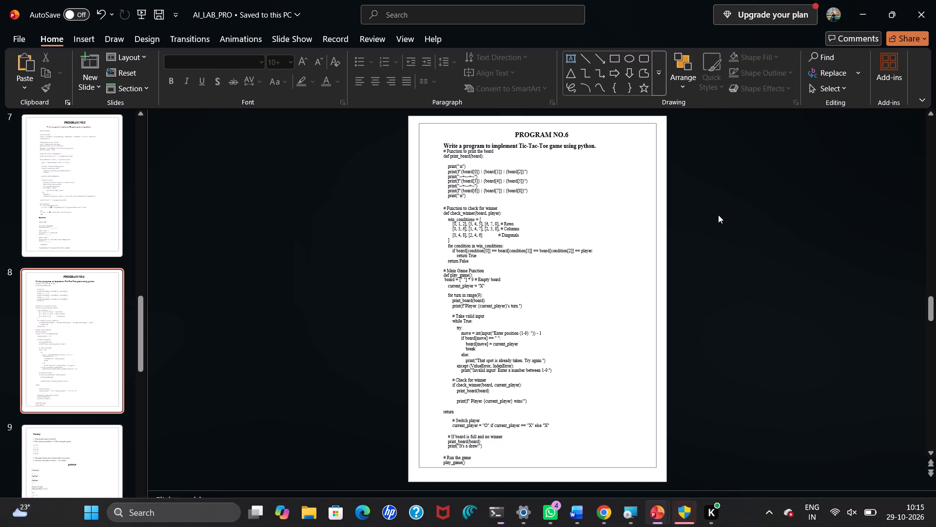
Set the PROGRAM NO:7 heading on slide 10 to font size 16.
{"action": "key", "text": "Down"}
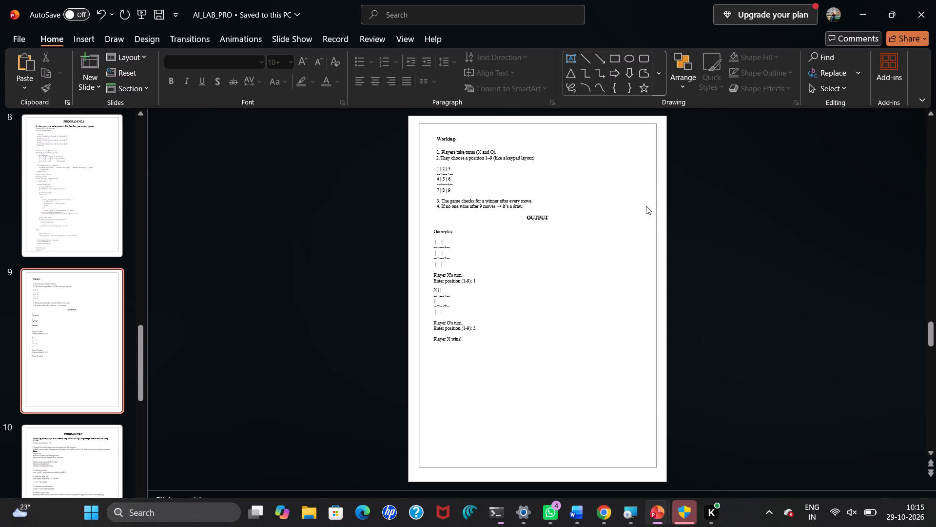
{"action": "key", "text": "Down"}
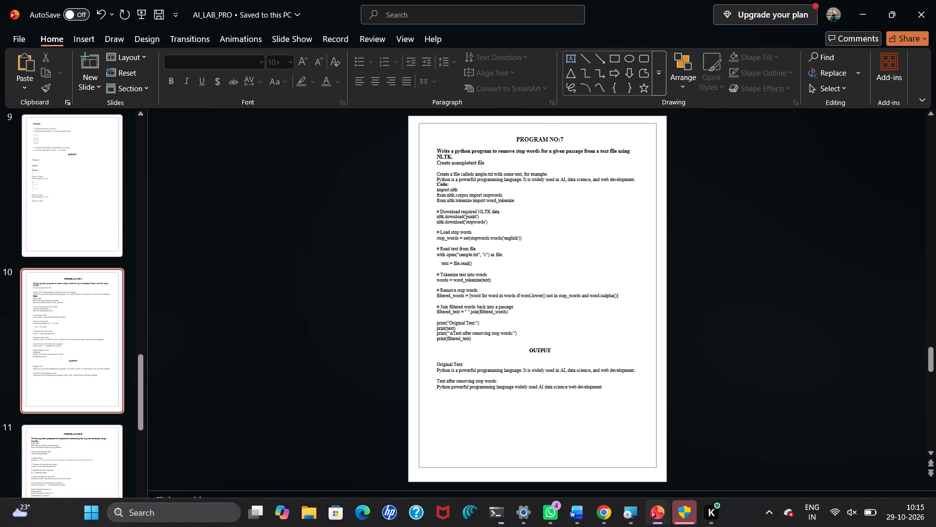
{"action": "left_click", "coordinate": [546, 138]}
{"action": "left_click", "coordinate": [546, 138]}
{"action": "left_click", "coordinate": [546, 138]}
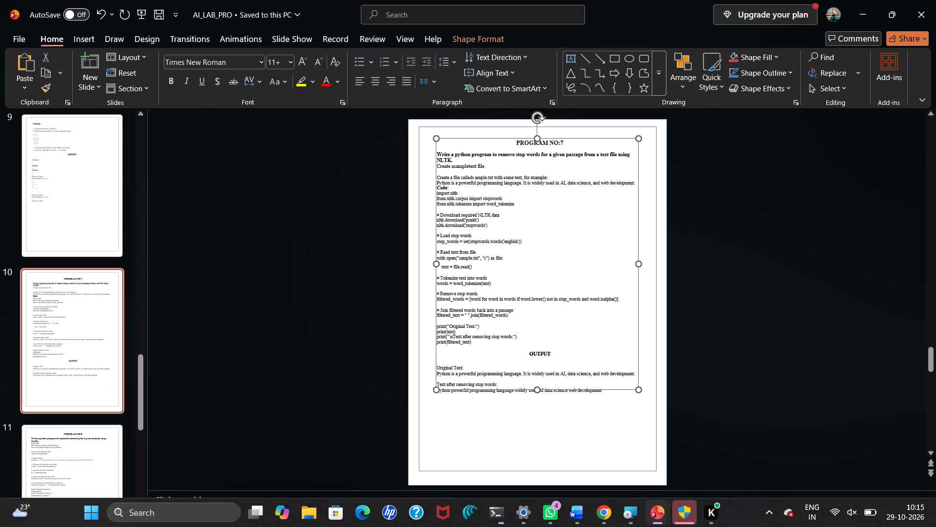
{"action": "triple_click", "coordinate": [546, 144]}
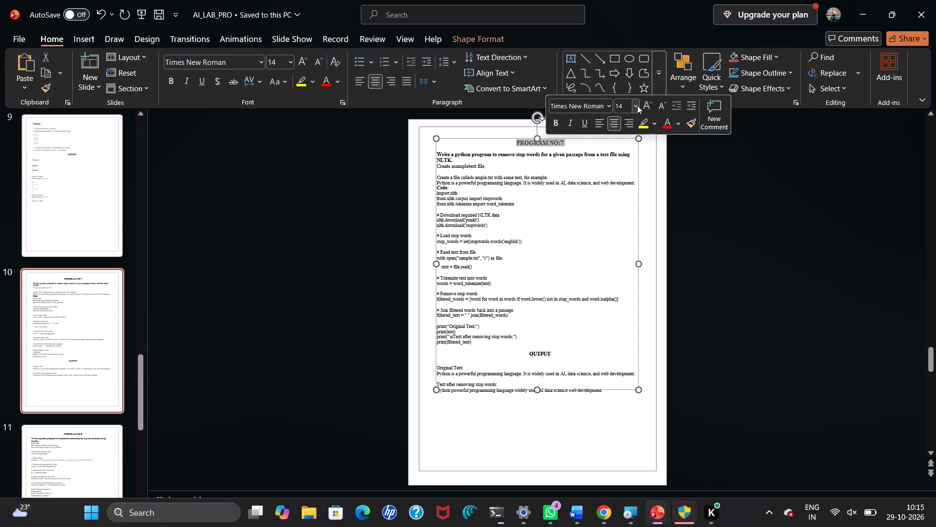
{"action": "left_click", "coordinate": [637, 105]}
{"action": "scroll", "coordinate": [631, 224], "scroll_direction": "up", "scroll_amount": 1}
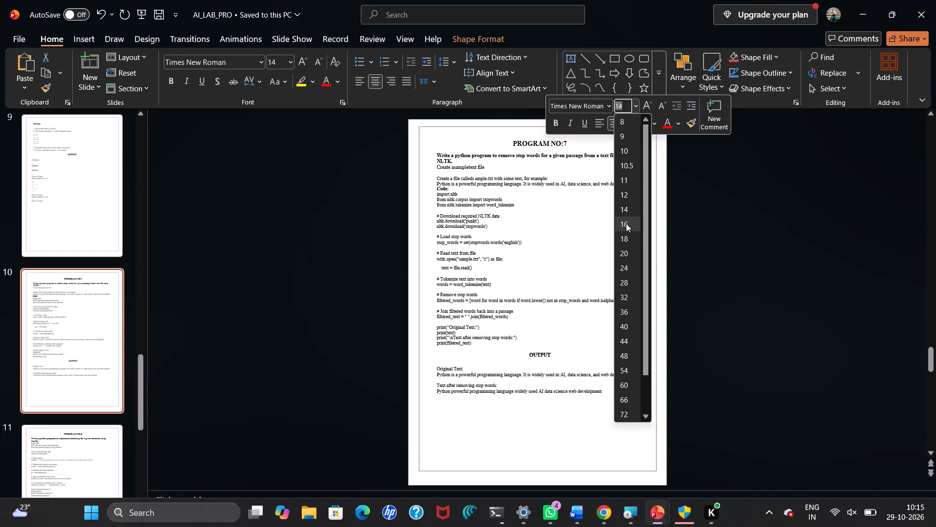
{"action": "left_click", "coordinate": [626, 223]}
{"action": "scroll", "coordinate": [698, 257], "scroll_direction": "right", "scroll_amount": 1}
{"action": "left_click", "coordinate": [737, 275]}
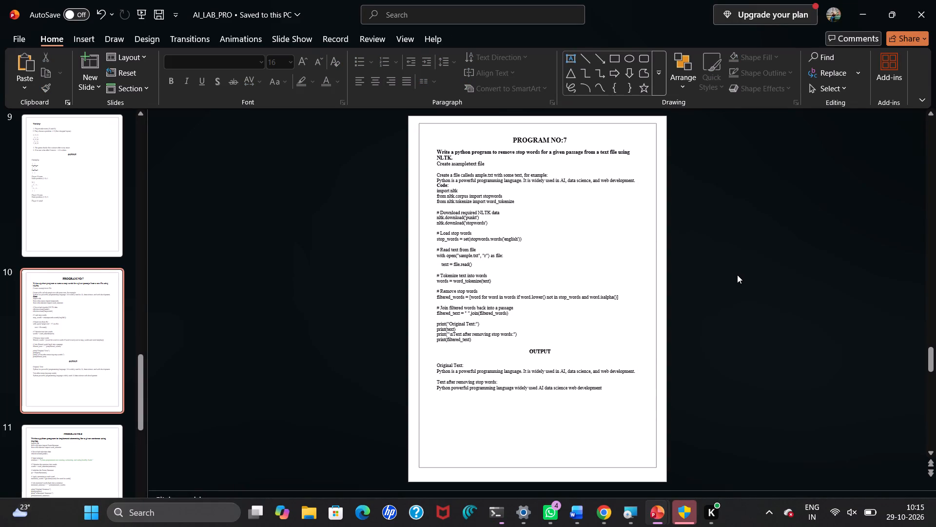
Set the PROGRAM NO:8 heading on slide 11 to font size 16.
{"action": "key", "text": "Down"}
{"action": "scroll", "coordinate": [671, 172], "scroll_direction": "down", "scroll_amount": 1}
{"action": "scroll", "coordinate": [579, 153], "scroll_direction": "left", "scroll_amount": 1}
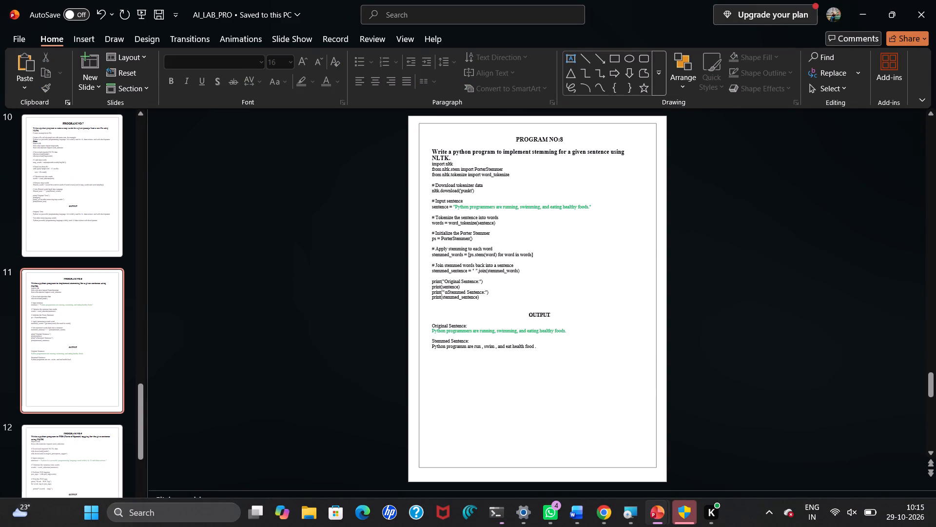
{"action": "left_click", "coordinate": [552, 138]}
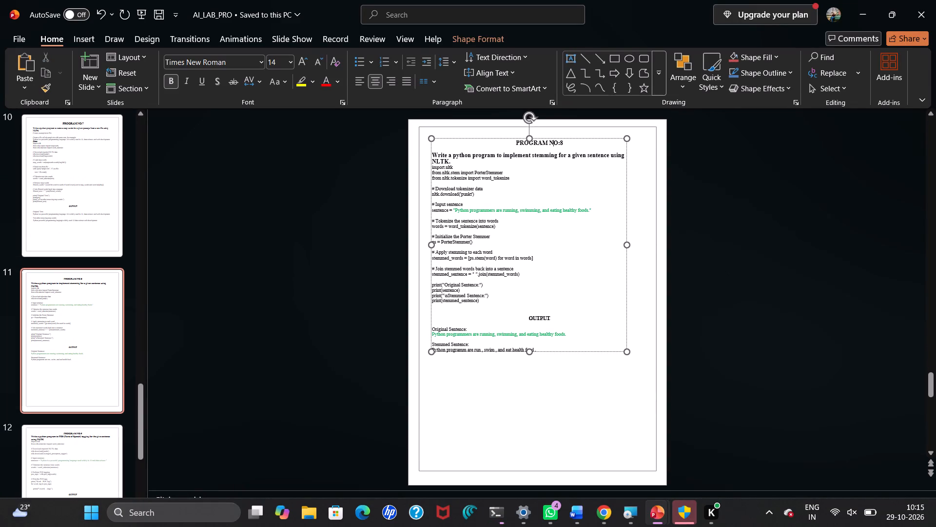
{"action": "triple_click", "coordinate": [550, 143]}
{"action": "scroll", "coordinate": [590, 126], "scroll_direction": "right", "scroll_amount": 1}
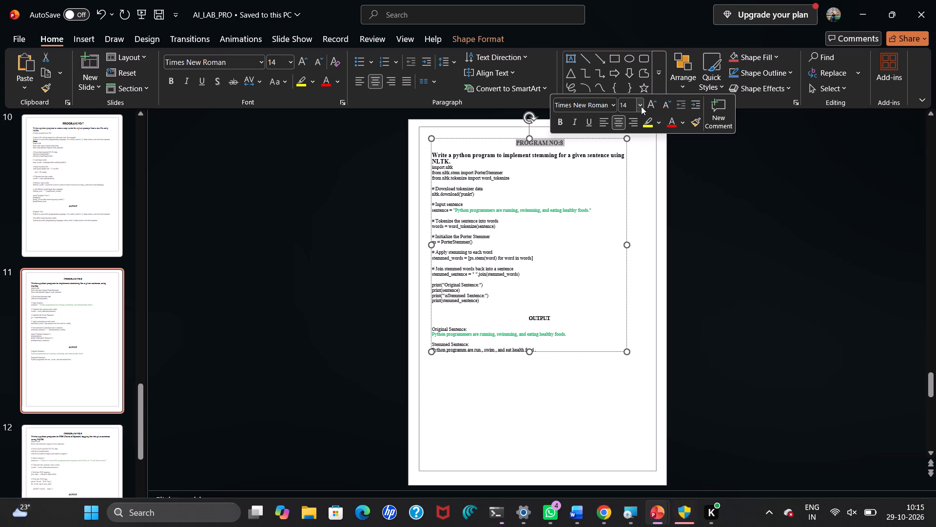
{"action": "scroll", "coordinate": [641, 106], "scroll_direction": "right", "scroll_amount": 1}
{"action": "left_click", "coordinate": [641, 105]}
{"action": "left_click", "coordinate": [630, 222]}
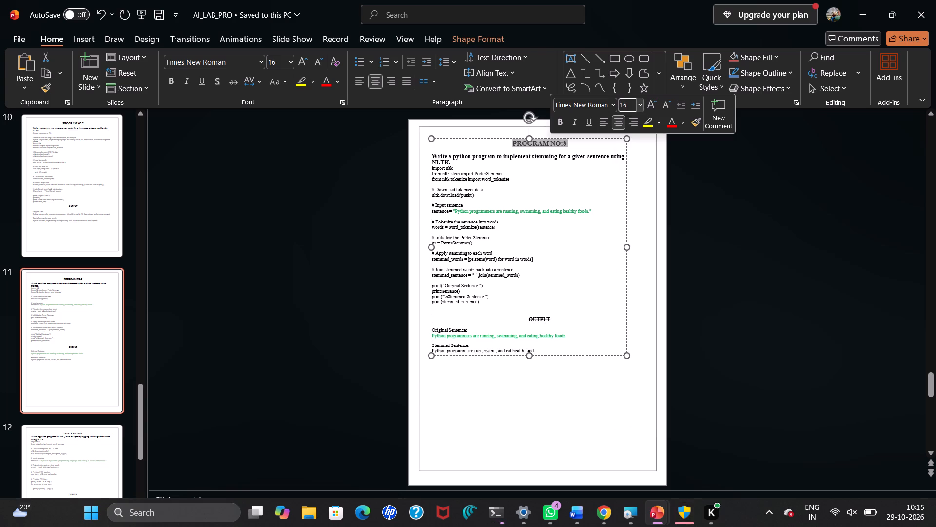
{"action": "scroll", "coordinate": [693, 230], "scroll_direction": "right", "scroll_amount": 1}
{"action": "left_click", "coordinate": [772, 234]}
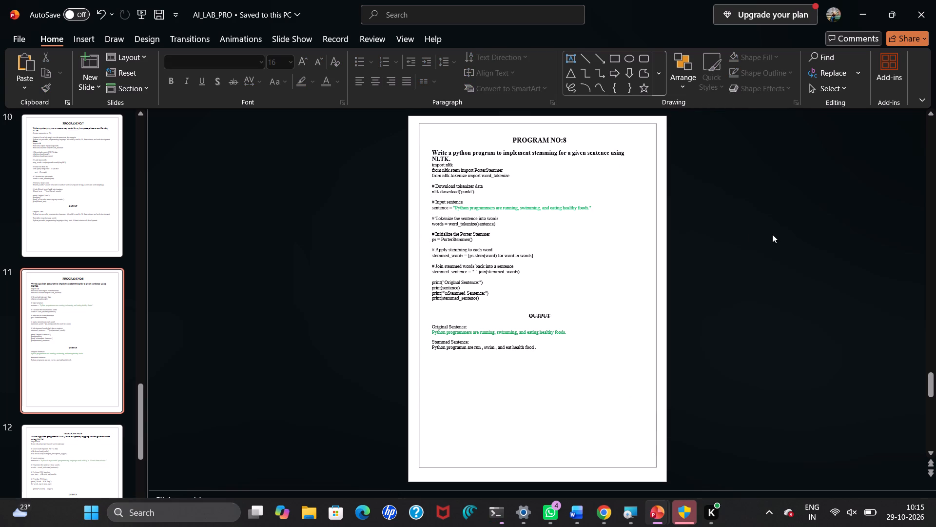
Set the PROGRAM NO:9 heading on slide 12 to font size 16.
{"action": "key", "text": "Down"}
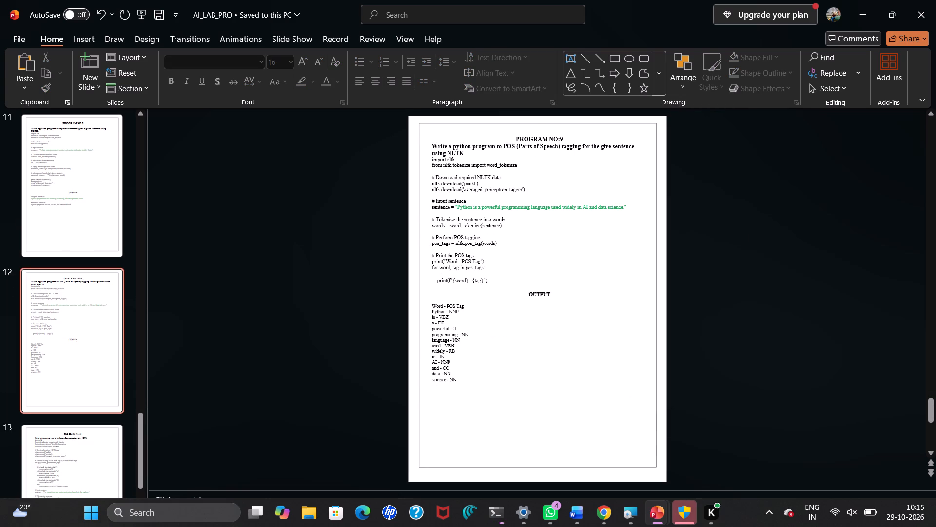
{"action": "left_click", "coordinate": [533, 138]}
{"action": "triple_click", "coordinate": [543, 141]}
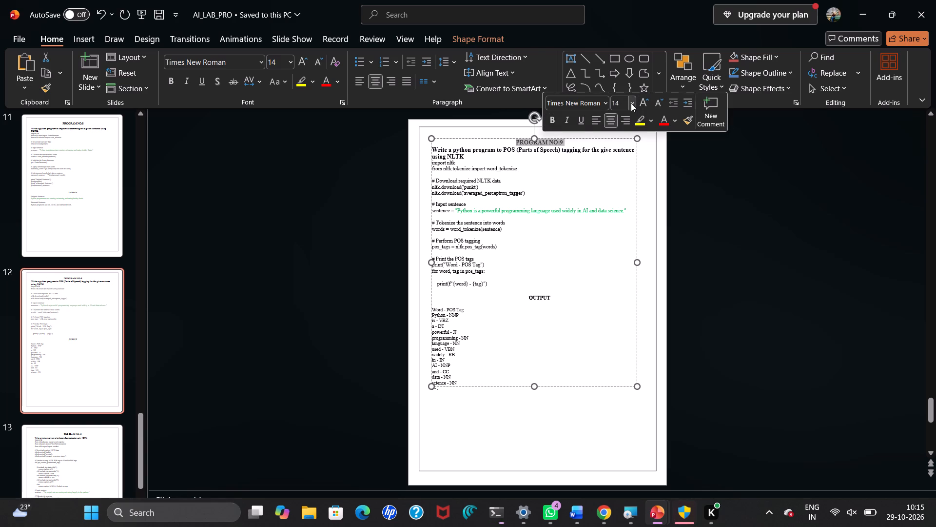
{"action": "left_click", "coordinate": [631, 103]}
{"action": "left_click", "coordinate": [625, 222]}
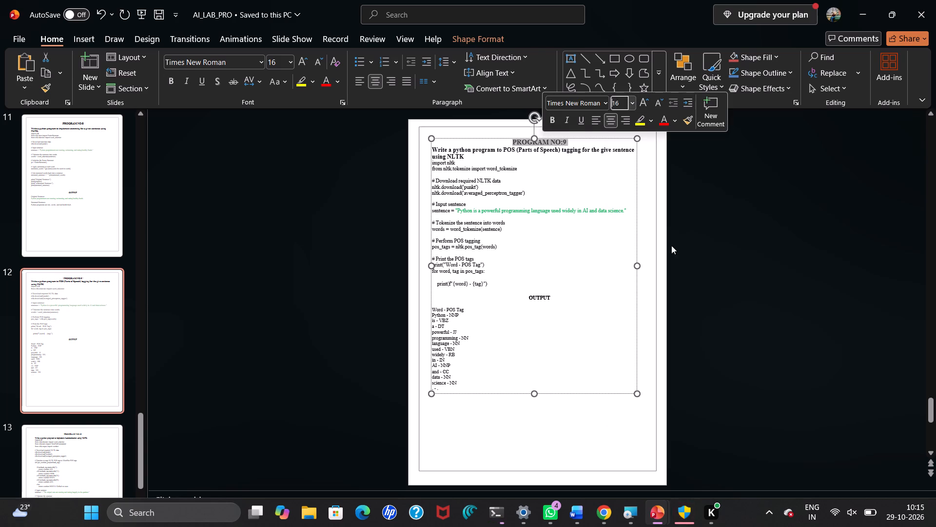
Insert a blank line between the PROGRAM NO:9 heading and the POS tagging program title on slide 12.
{"action": "left_click_drag", "start_coordinate": [704, 244], "coordinate": [540, 144]}
{"action": "left_click", "coordinate": [577, 152]}
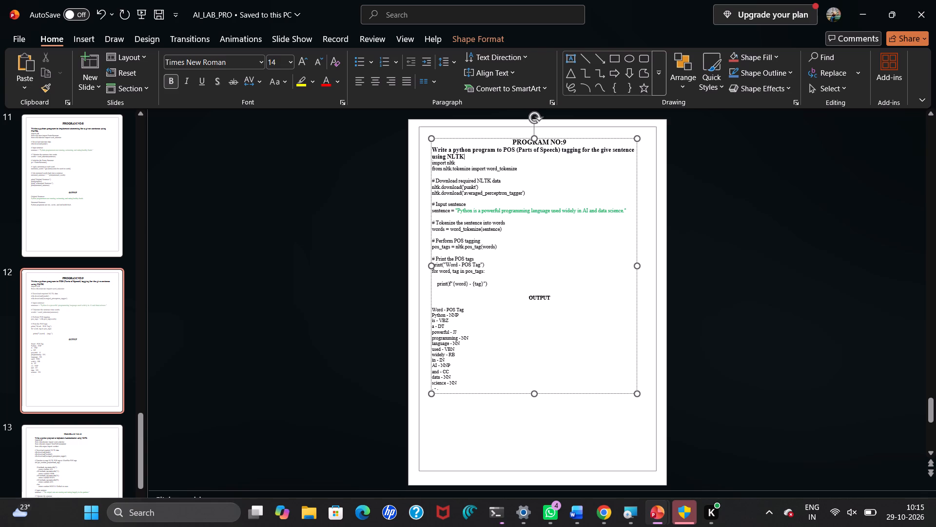
{"action": "left_click", "coordinate": [567, 142]}
{"action": "key", "text": "Return"}
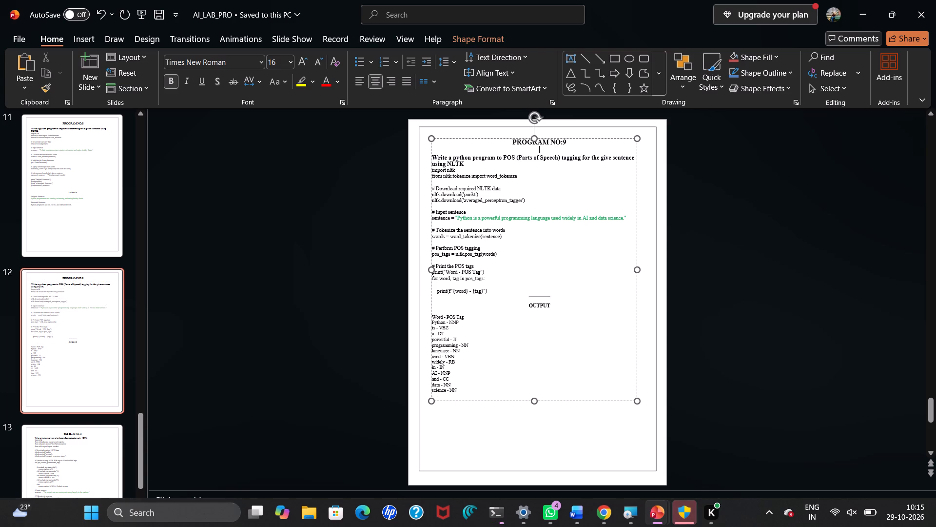
{"action": "left_click", "coordinate": [674, 181]}
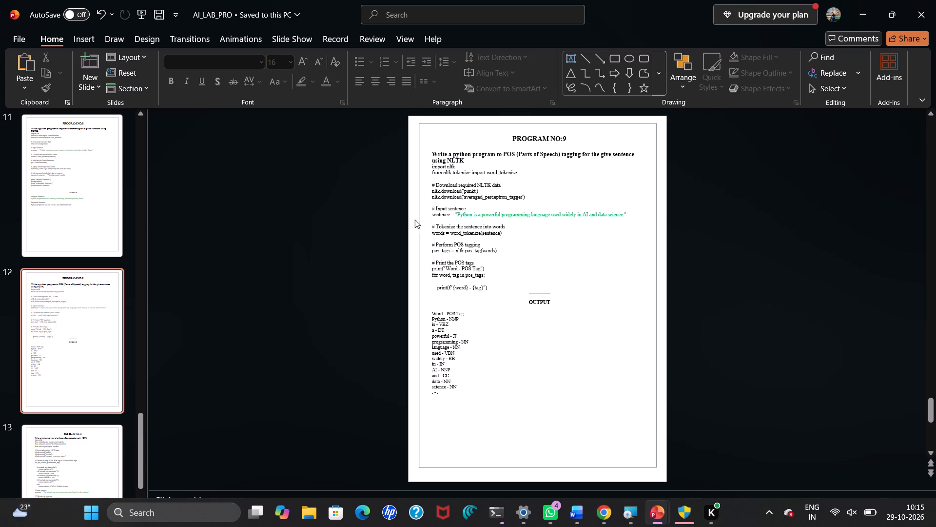
Set the PROGRAM NO:10 heading on slide 13 to font size 16.
{"action": "key", "text": "Down"}
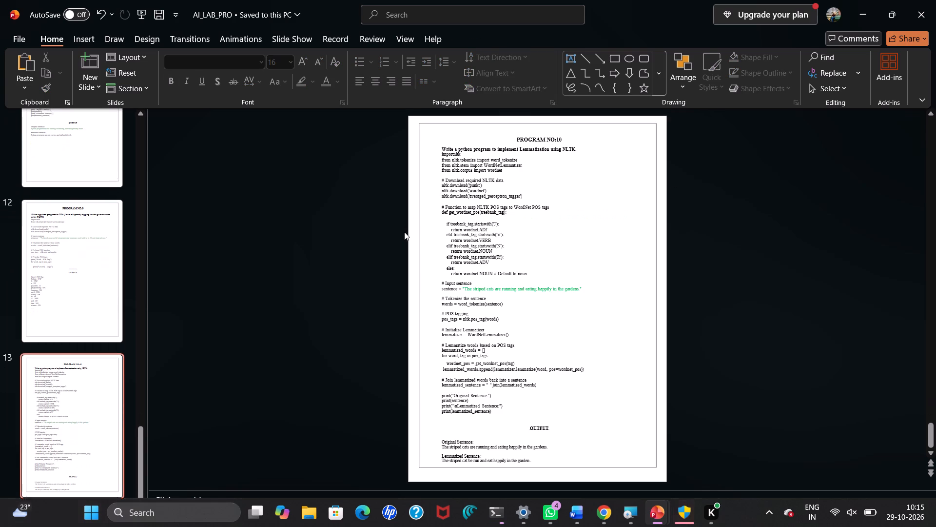
{"action": "left_click", "coordinate": [549, 139]}
{"action": "triple_click", "coordinate": [547, 142]}
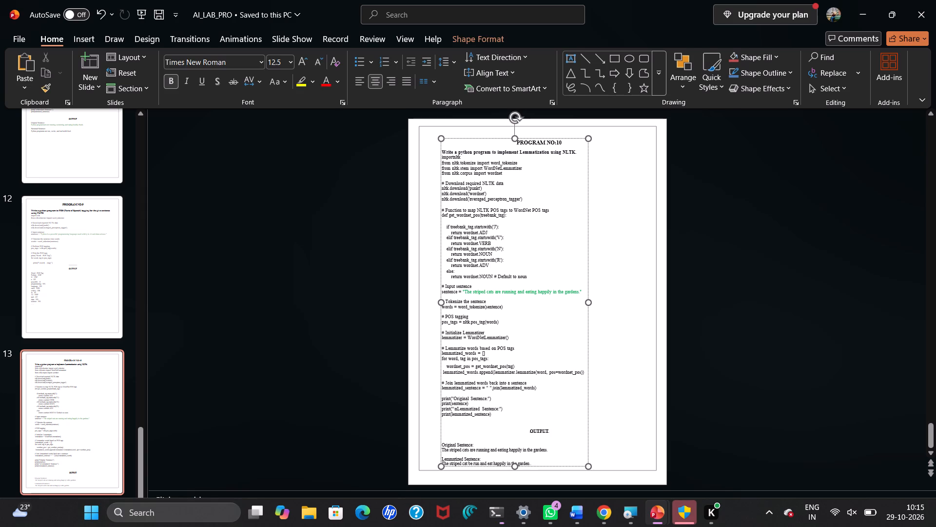
{"action": "left_click", "coordinate": [637, 104]}
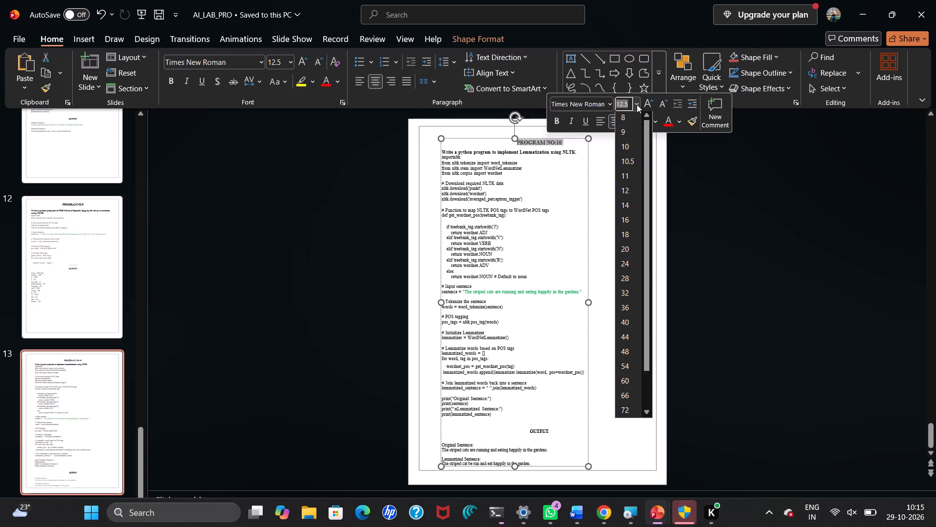
{"action": "left_click", "coordinate": [624, 225]}
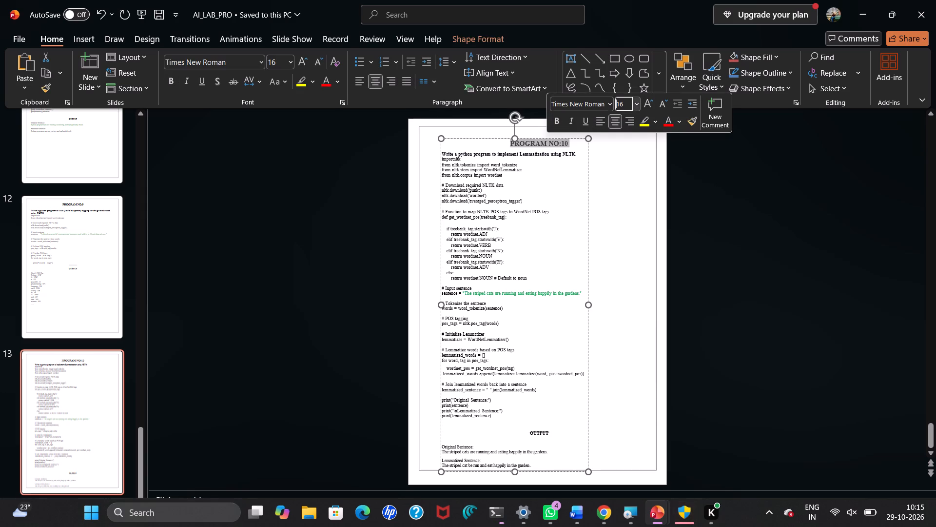
{"action": "left_click", "coordinate": [573, 144]}
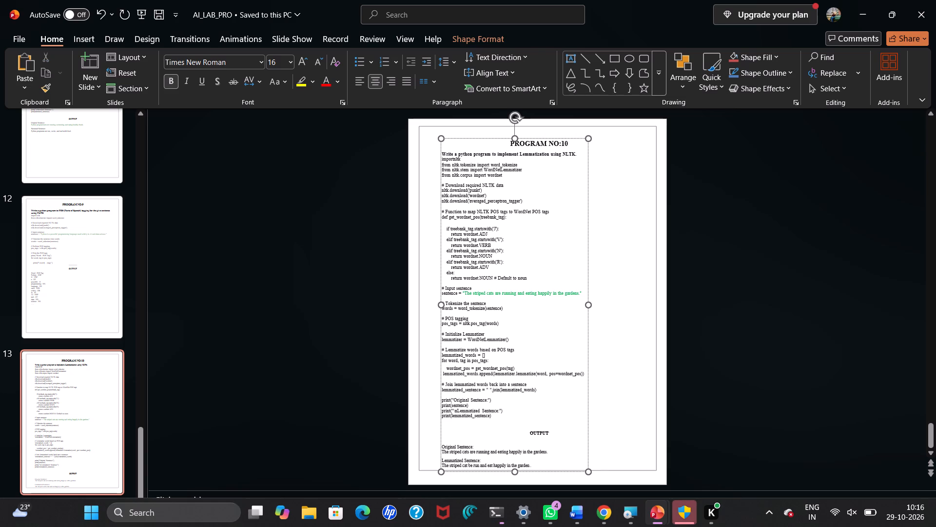
Nudge the PROGRAM NO:10 text box slightly upward on slide 13 so it sits higher inside the page border.
{"action": "left_click", "coordinate": [574, 139]}
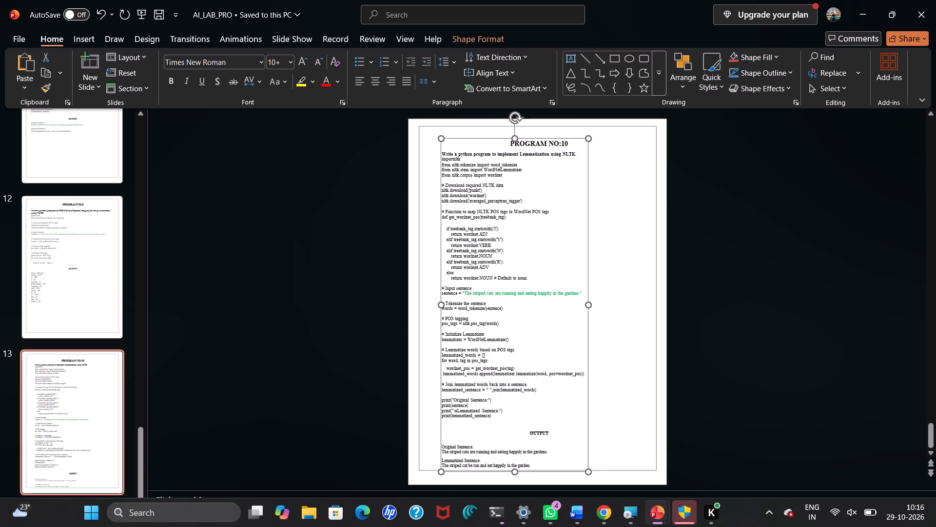
{"action": "key", "text": "Up"}
{"action": "key", "text": "Up"}
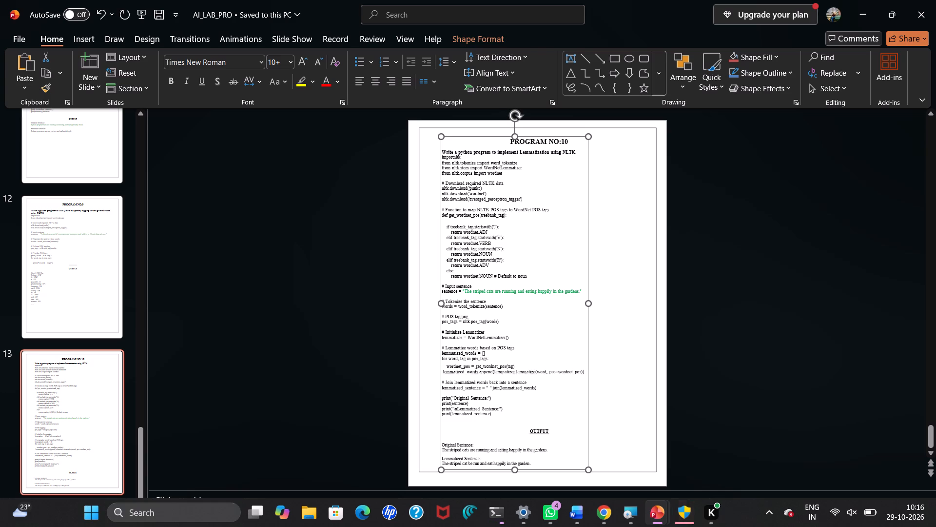
{"action": "left_click", "coordinate": [729, 157]}
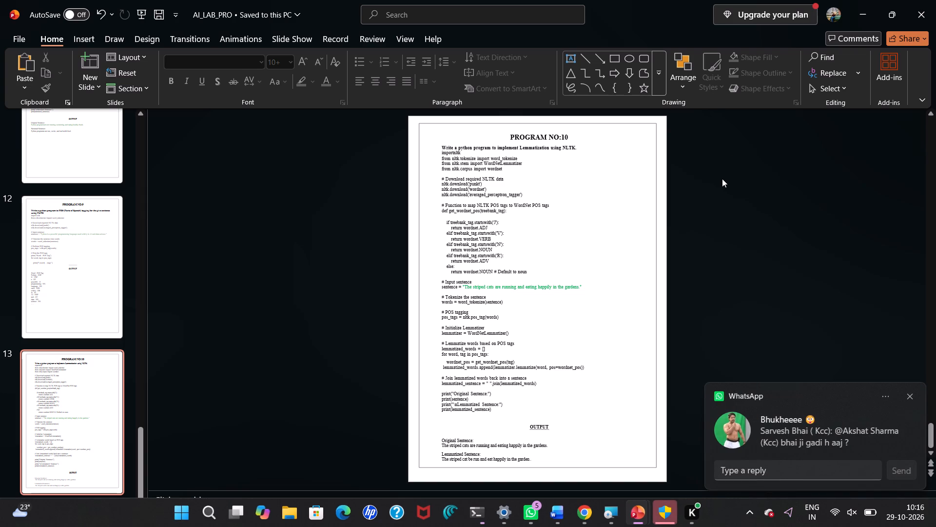
Dismiss the incoming WhatsApp message notification.
{"action": "left_click", "coordinate": [911, 394]}
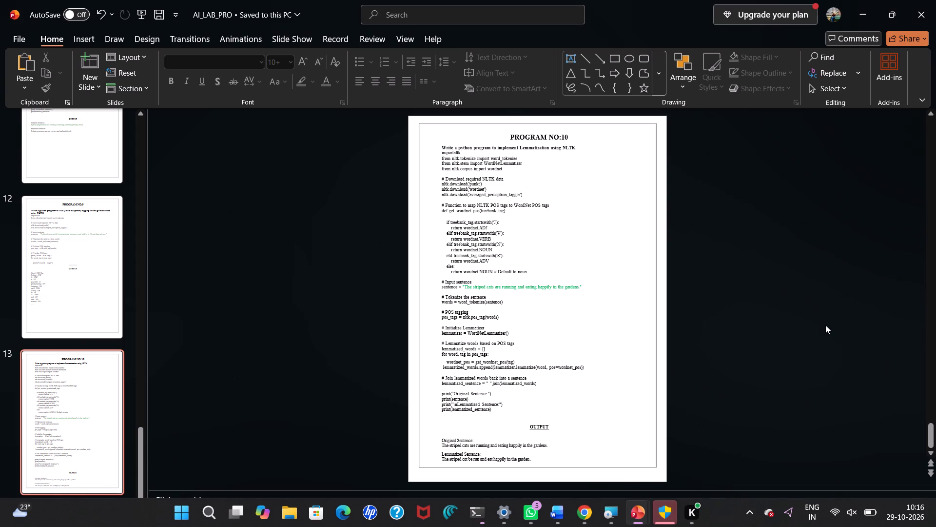
Review the slides in reverse order from PROGRAM NO:10 on slide 13 back to the cover slide, checking their layout.
{"action": "key", "text": "Down"}
{"action": "key", "text": "Up"}
{"action": "key", "text": "Up"}
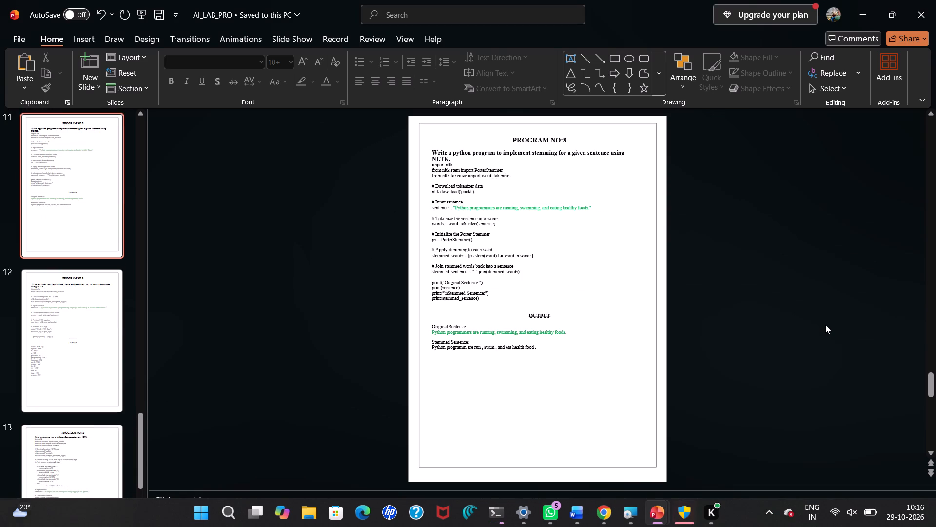
{"action": "key", "text": "Up"}
{"action": "key", "text": "Up"}
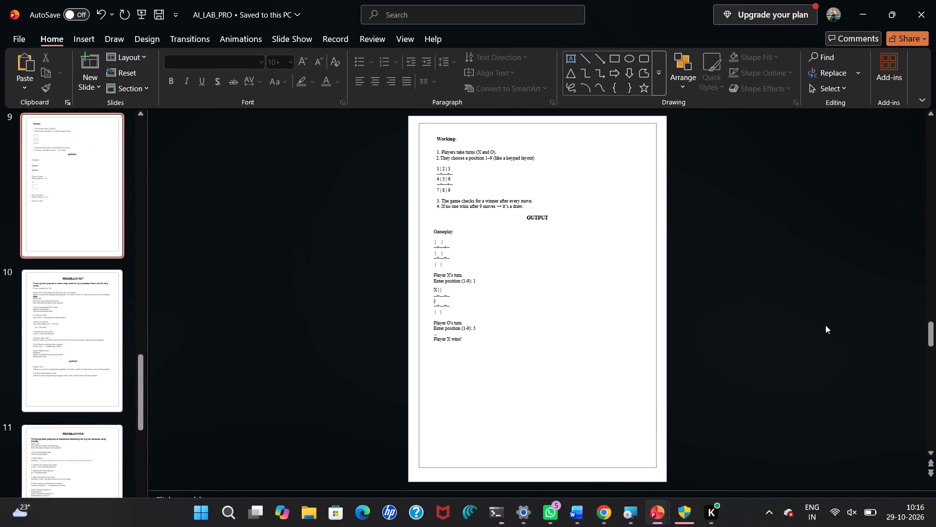
{"action": "key", "text": "Up"}
{"action": "key", "text": "Up"}
{"action": "key", "text": "Up"}
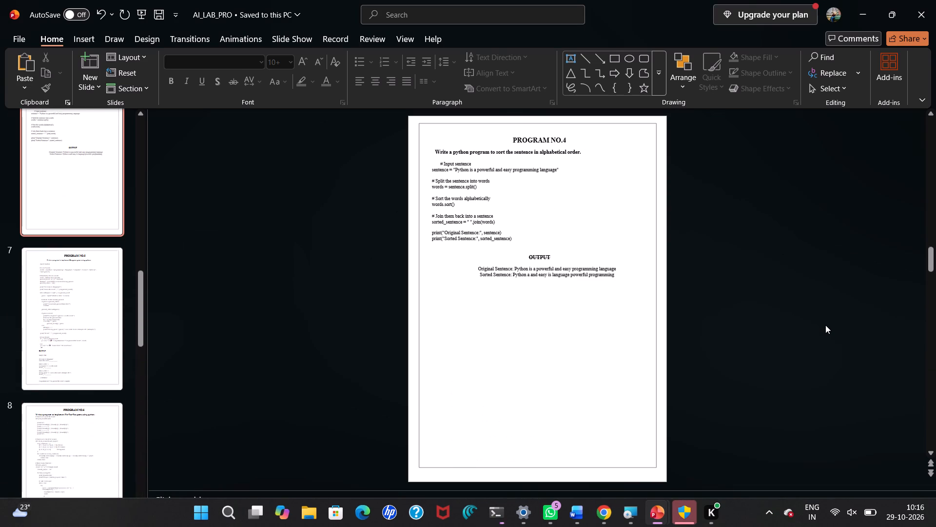
{"action": "key", "text": "Up"}
{"action": "key", "text": "Up"}
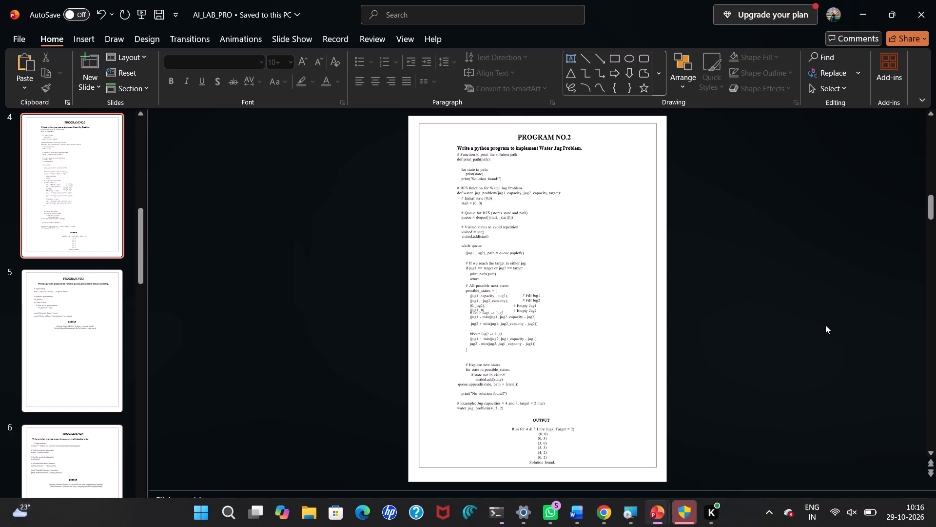
{"action": "key", "text": "Up"}
{"action": "key", "text": "Up"}
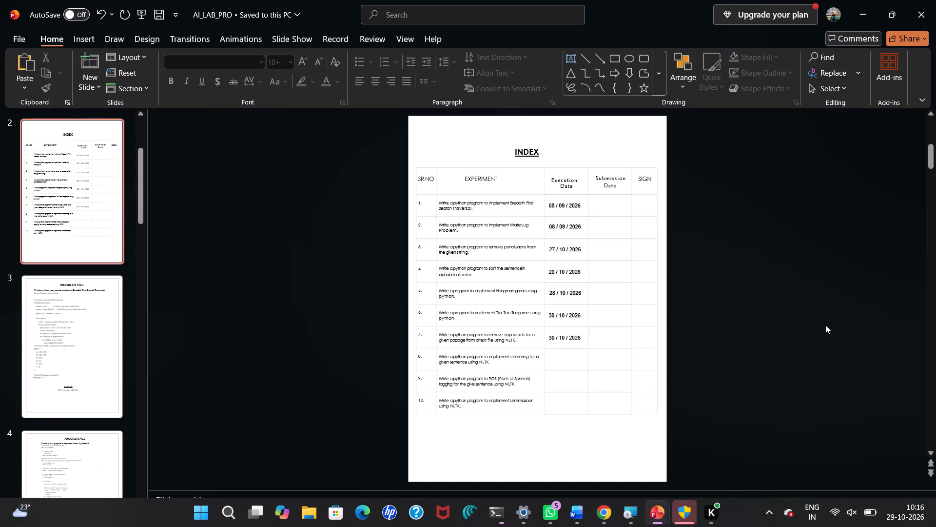
{"action": "key", "text": "Up"}
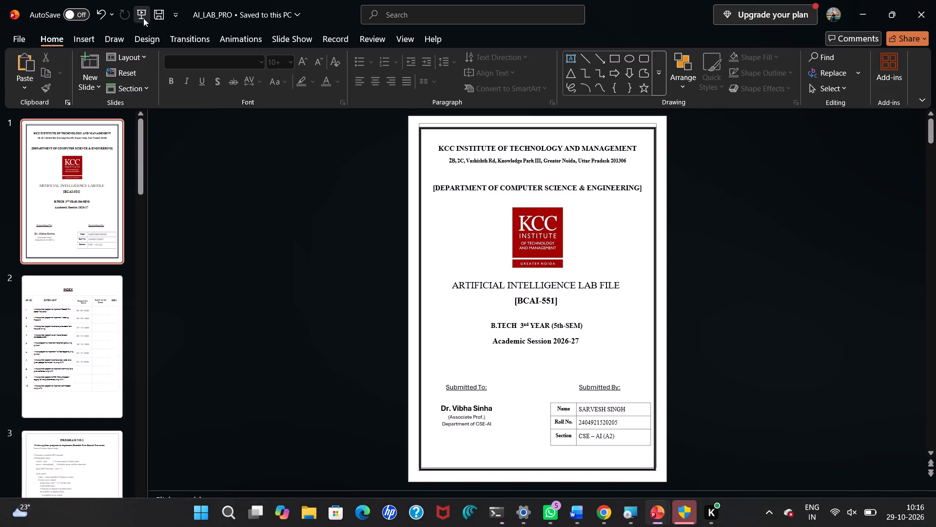
Start turning on AutoSave for the AI_LAB_PRO presentation.
{"action": "left_click", "coordinate": [70, 12]}
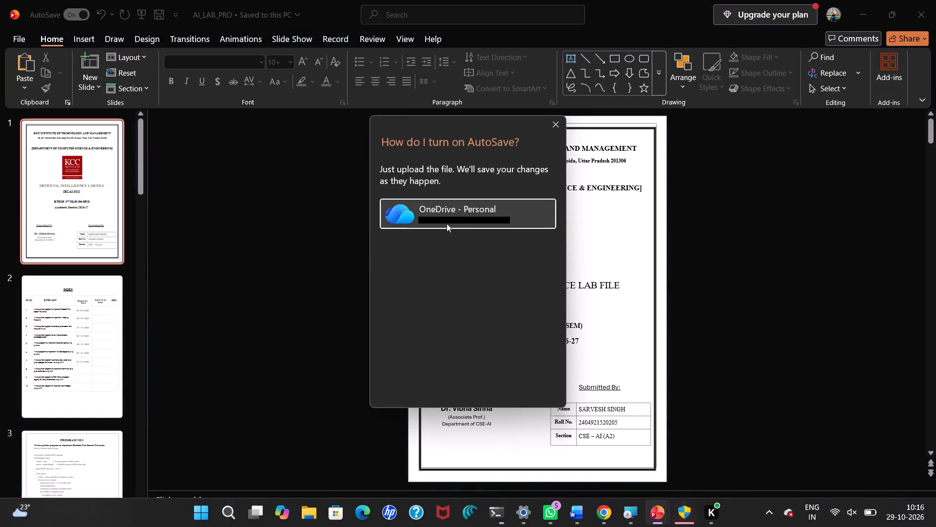
Choose OneDrive - Personal as the upload location for turning on AutoSave for the lab file.
{"action": "left_click", "coordinate": [454, 219]}
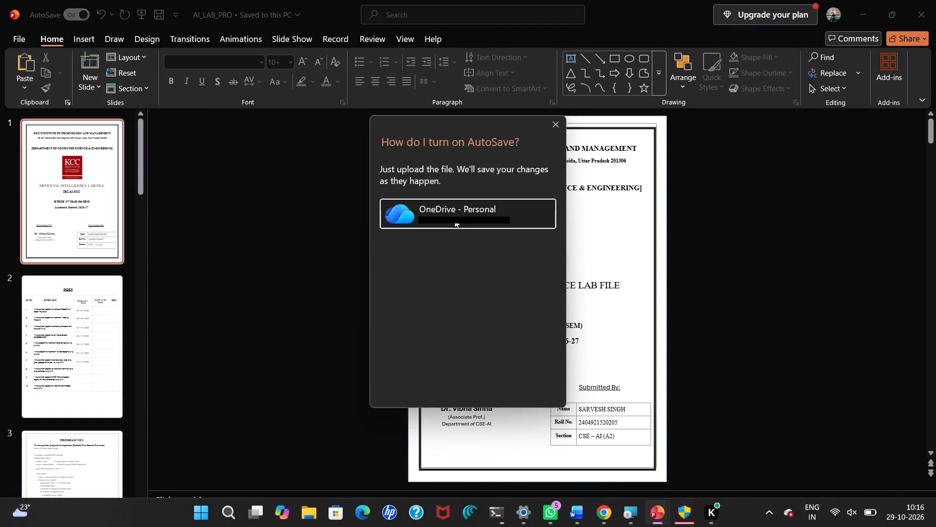
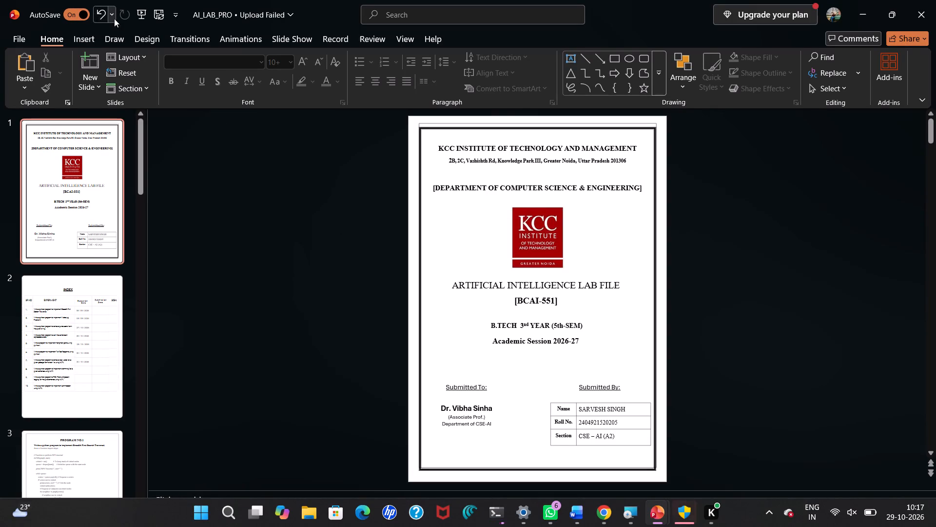
Save a copy of the lab file as a PDF named AI_LAB_PRO in the OneDrive - Personal Desktop folder.
{"action": "left_click", "coordinate": [19, 41]}
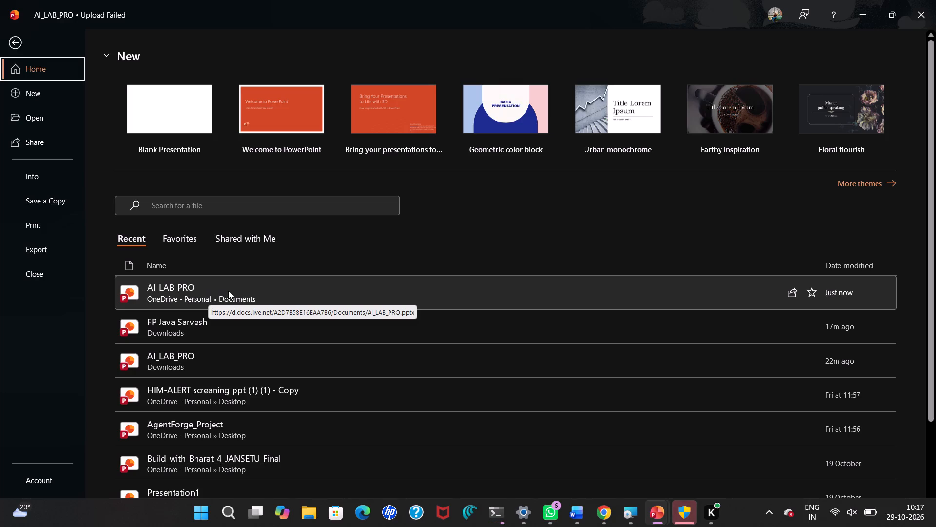
{"action": "left_click", "coordinate": [52, 202]}
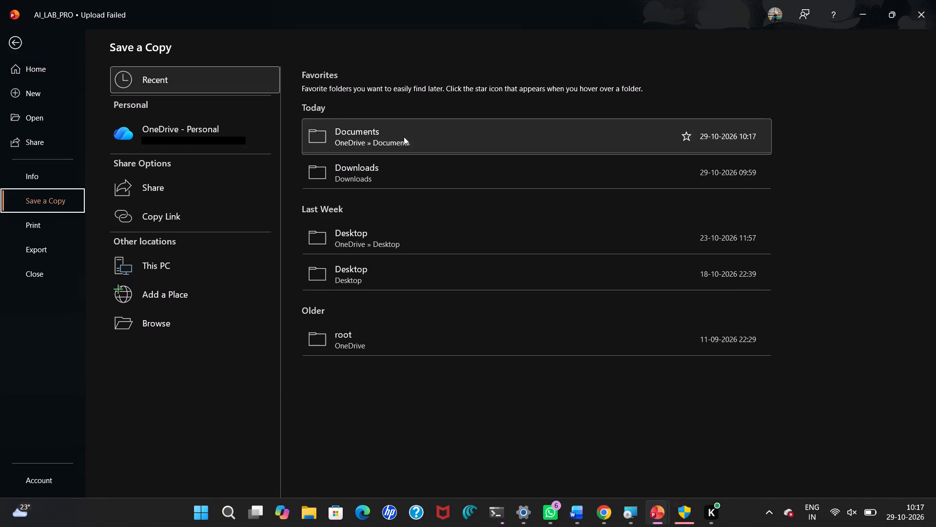
{"action": "left_click", "coordinate": [381, 243]}
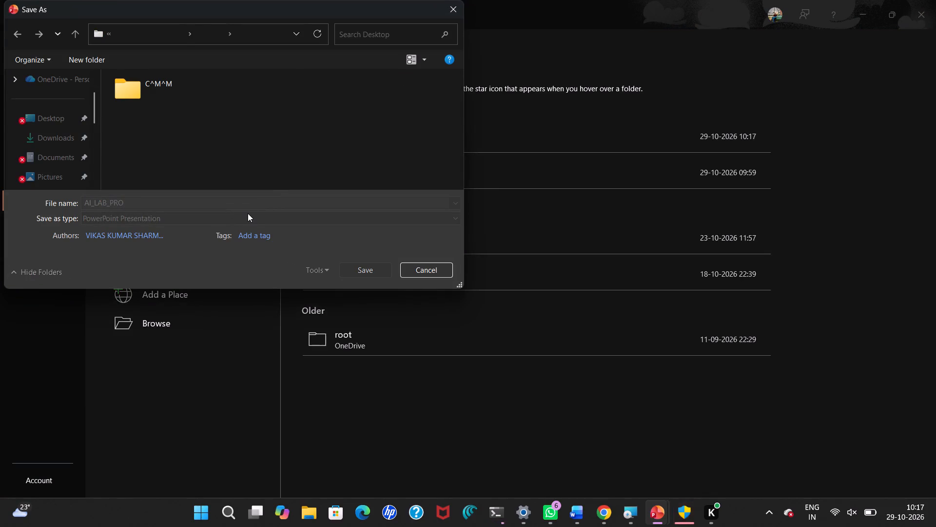
{"action": "left_click", "coordinate": [273, 225]}
{"action": "left_click", "coordinate": [277, 223]}
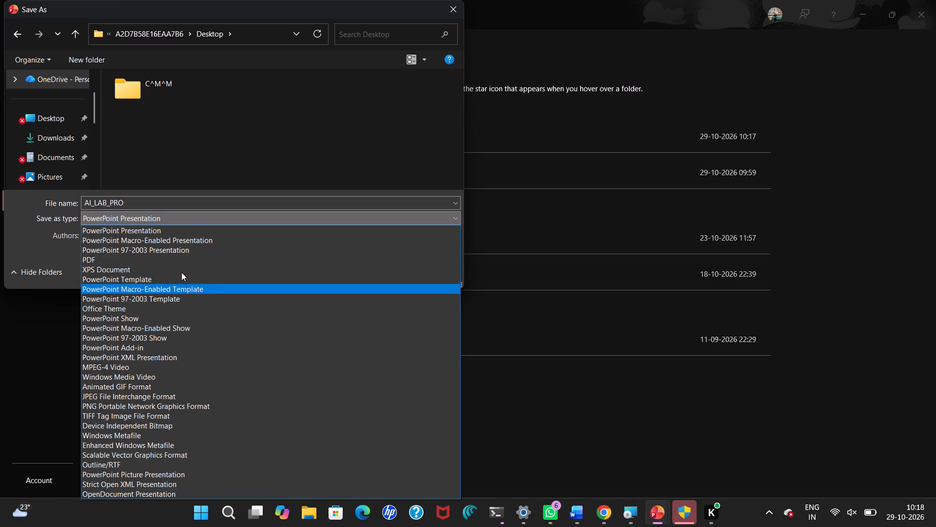
{"action": "left_click", "coordinate": [180, 256]}
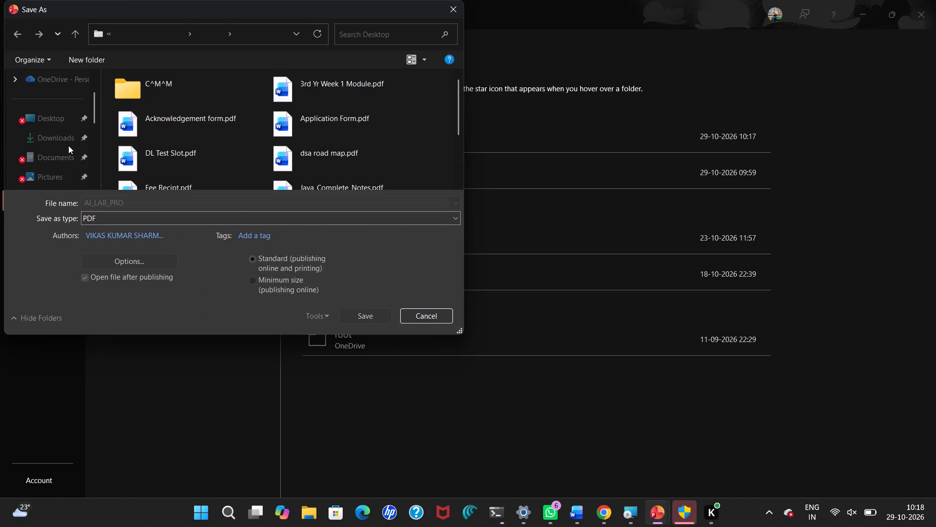
{"action": "left_click", "coordinate": [62, 122]}
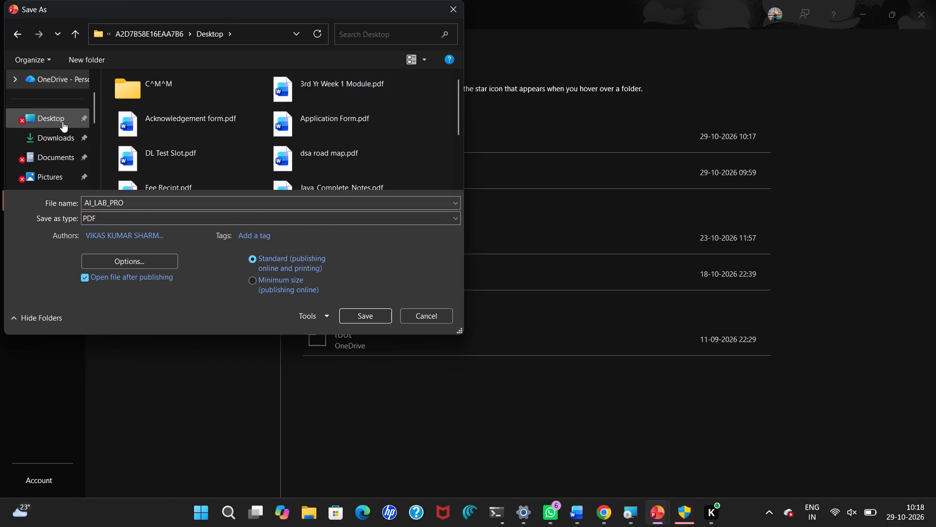
{"action": "left_click", "coordinate": [362, 310]}
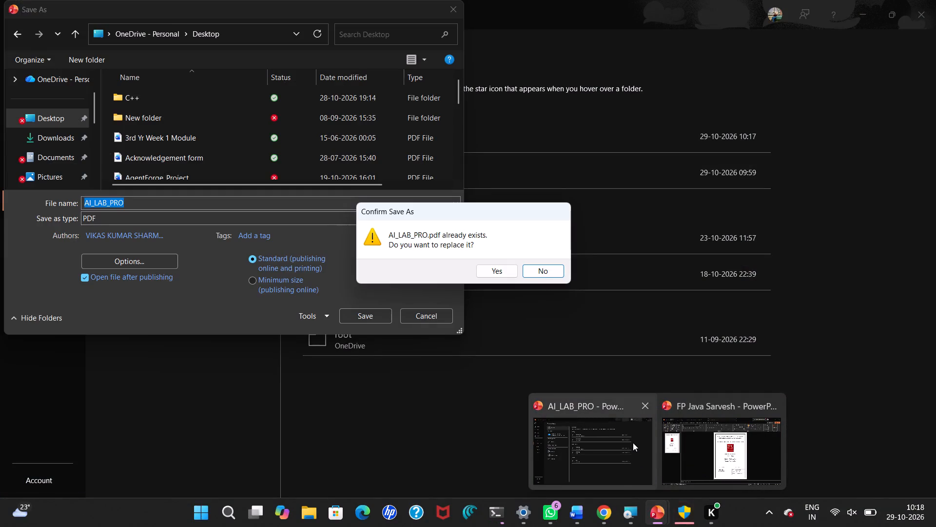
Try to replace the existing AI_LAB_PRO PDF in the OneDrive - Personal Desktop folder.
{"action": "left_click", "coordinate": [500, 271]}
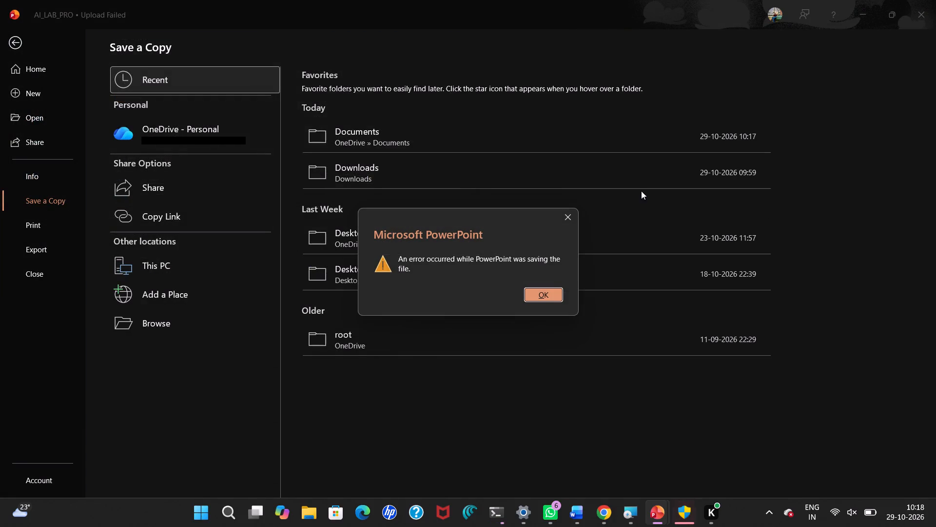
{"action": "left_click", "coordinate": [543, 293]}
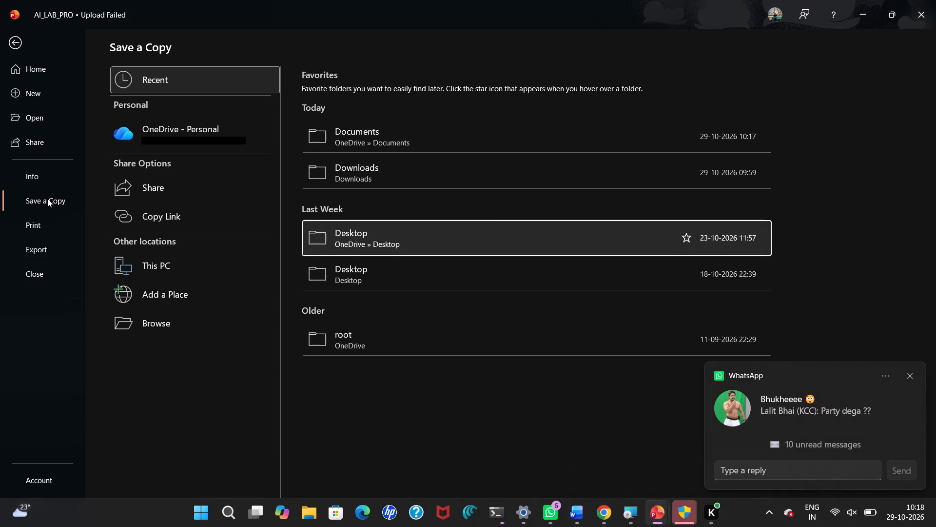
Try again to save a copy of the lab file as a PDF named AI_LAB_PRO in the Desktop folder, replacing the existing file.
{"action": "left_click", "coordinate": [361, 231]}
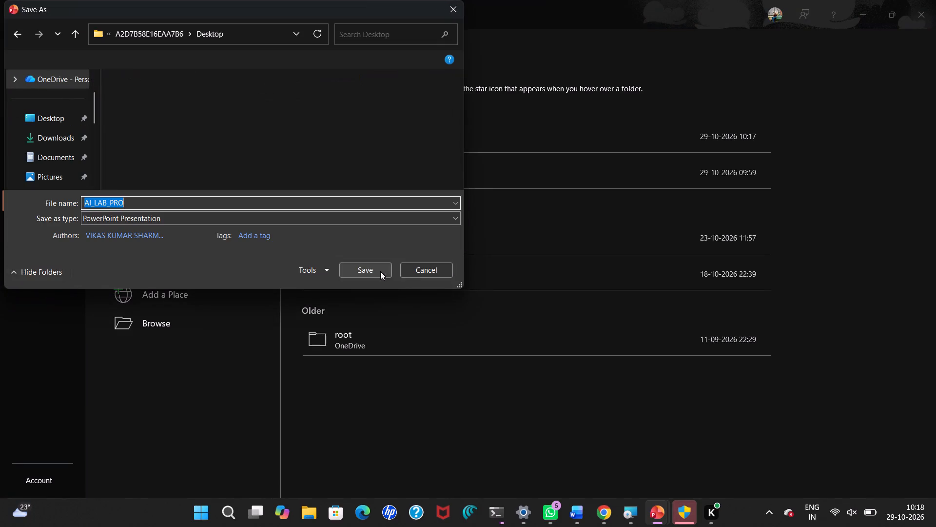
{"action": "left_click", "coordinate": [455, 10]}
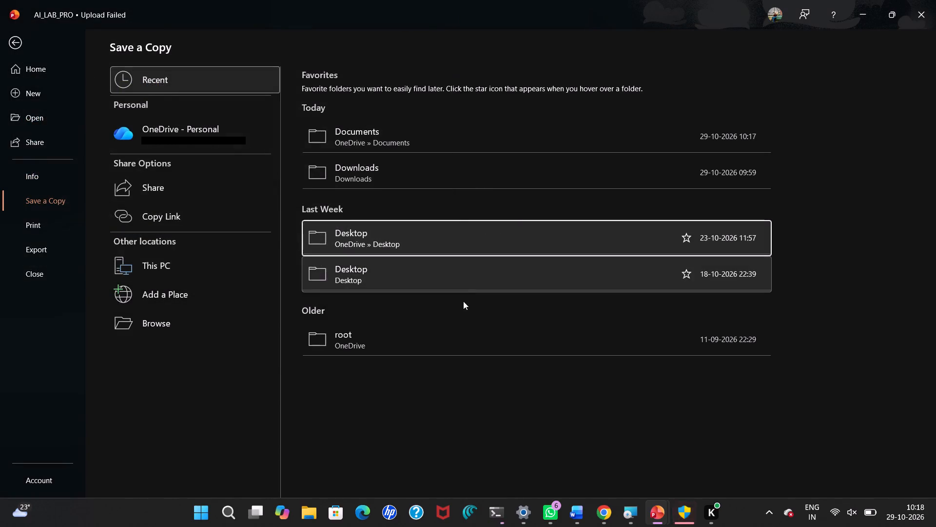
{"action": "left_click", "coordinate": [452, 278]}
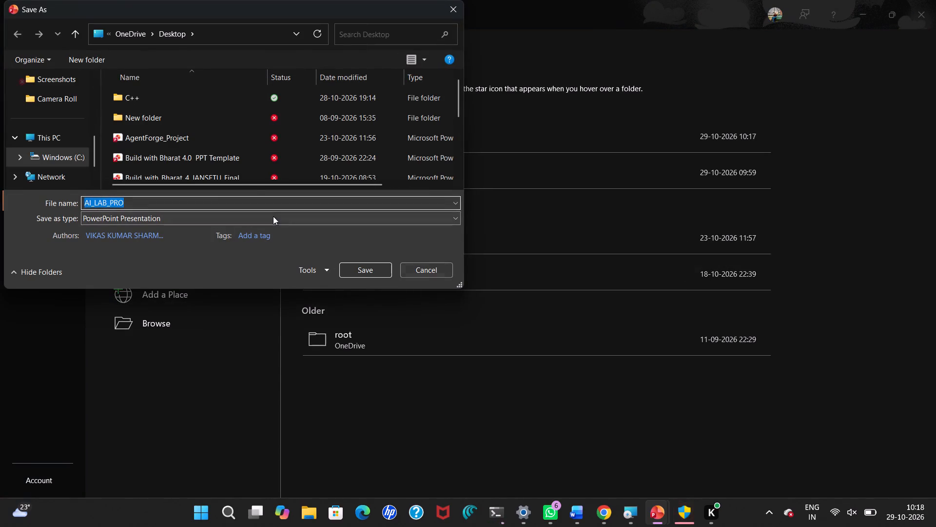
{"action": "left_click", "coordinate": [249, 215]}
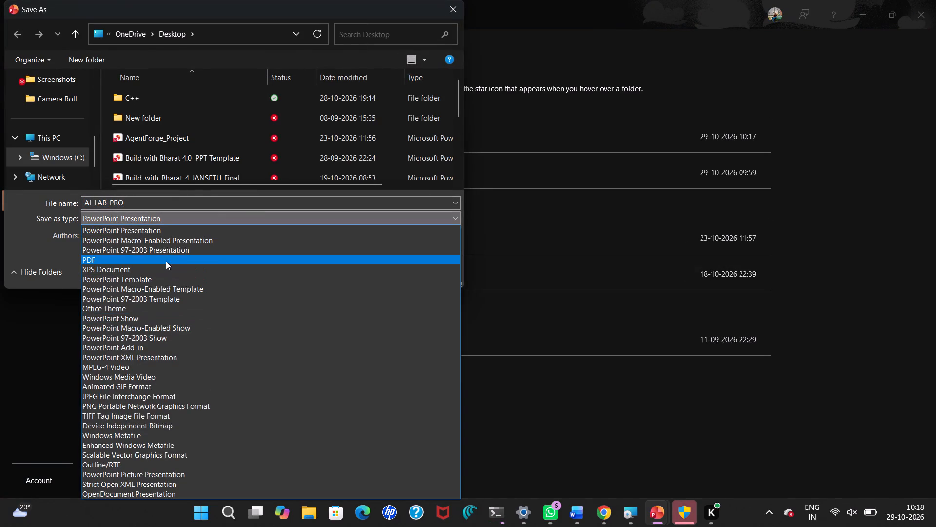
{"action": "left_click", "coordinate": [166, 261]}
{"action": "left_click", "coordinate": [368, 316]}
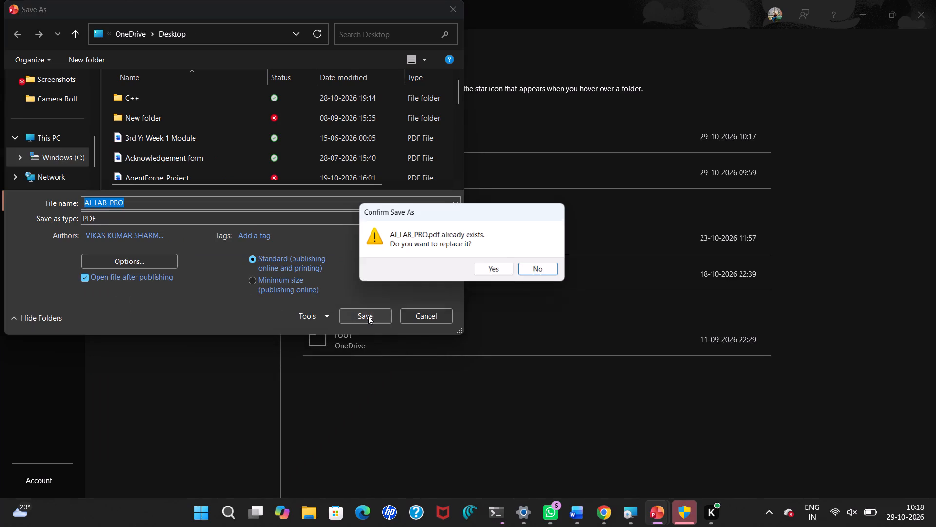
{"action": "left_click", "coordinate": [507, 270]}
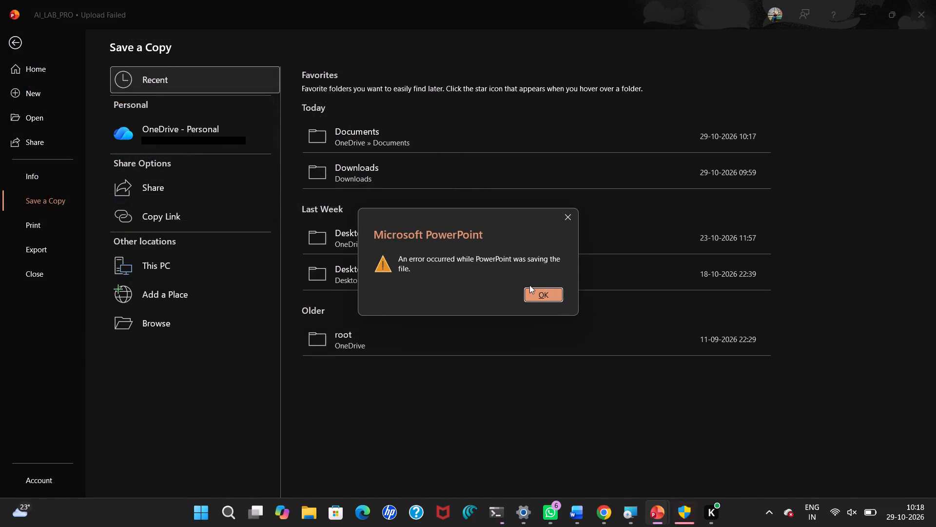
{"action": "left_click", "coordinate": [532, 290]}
Minimize the AI_LAB_PRO presentation window.
{"action": "left_click", "coordinate": [859, 20]}
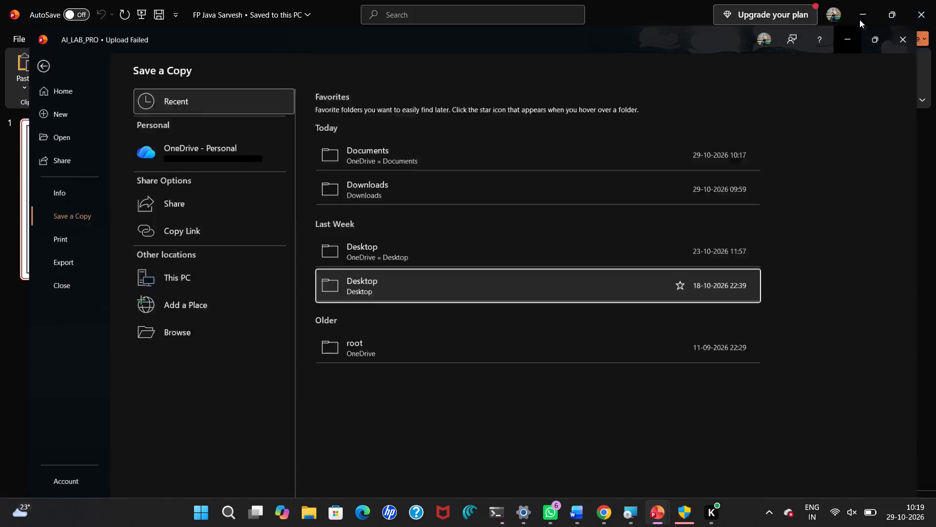